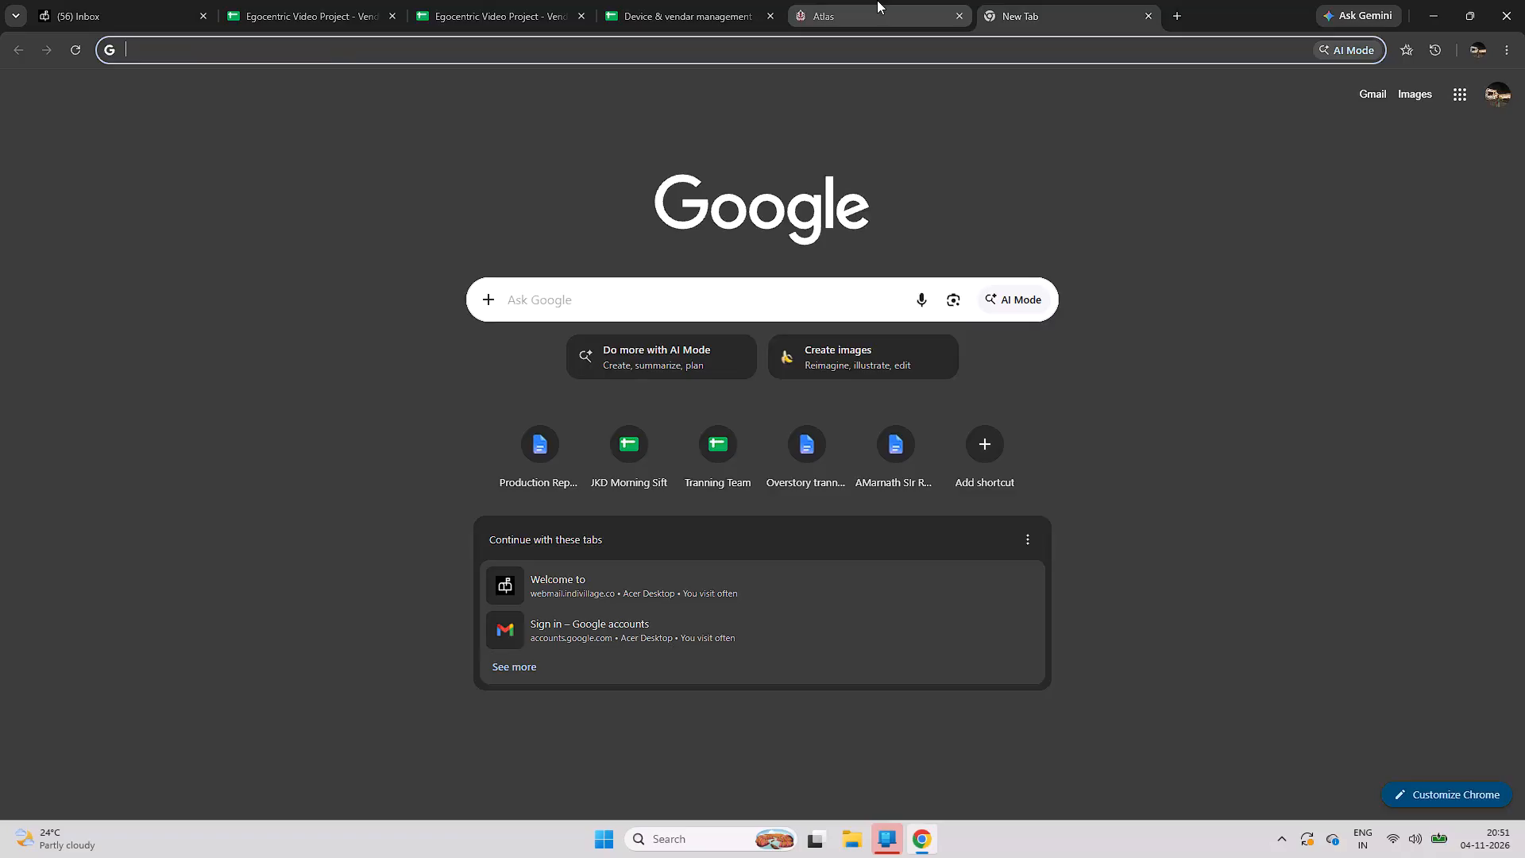
Open the Vendors/Device_Business Details spreadsheet in the new browser tab.
click(877, 0)
click(1032, 0)
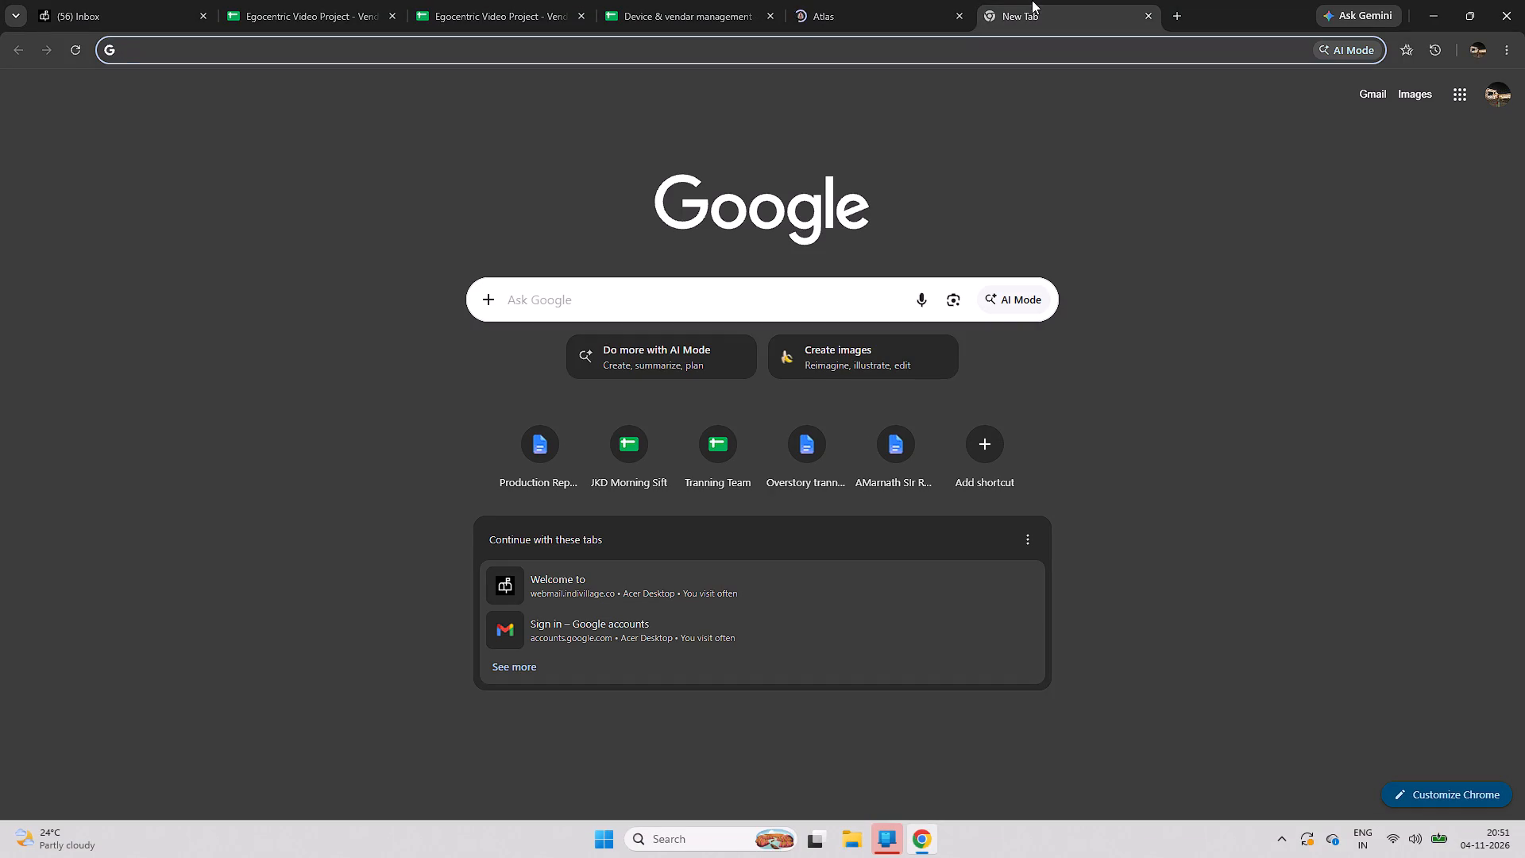
text(de)
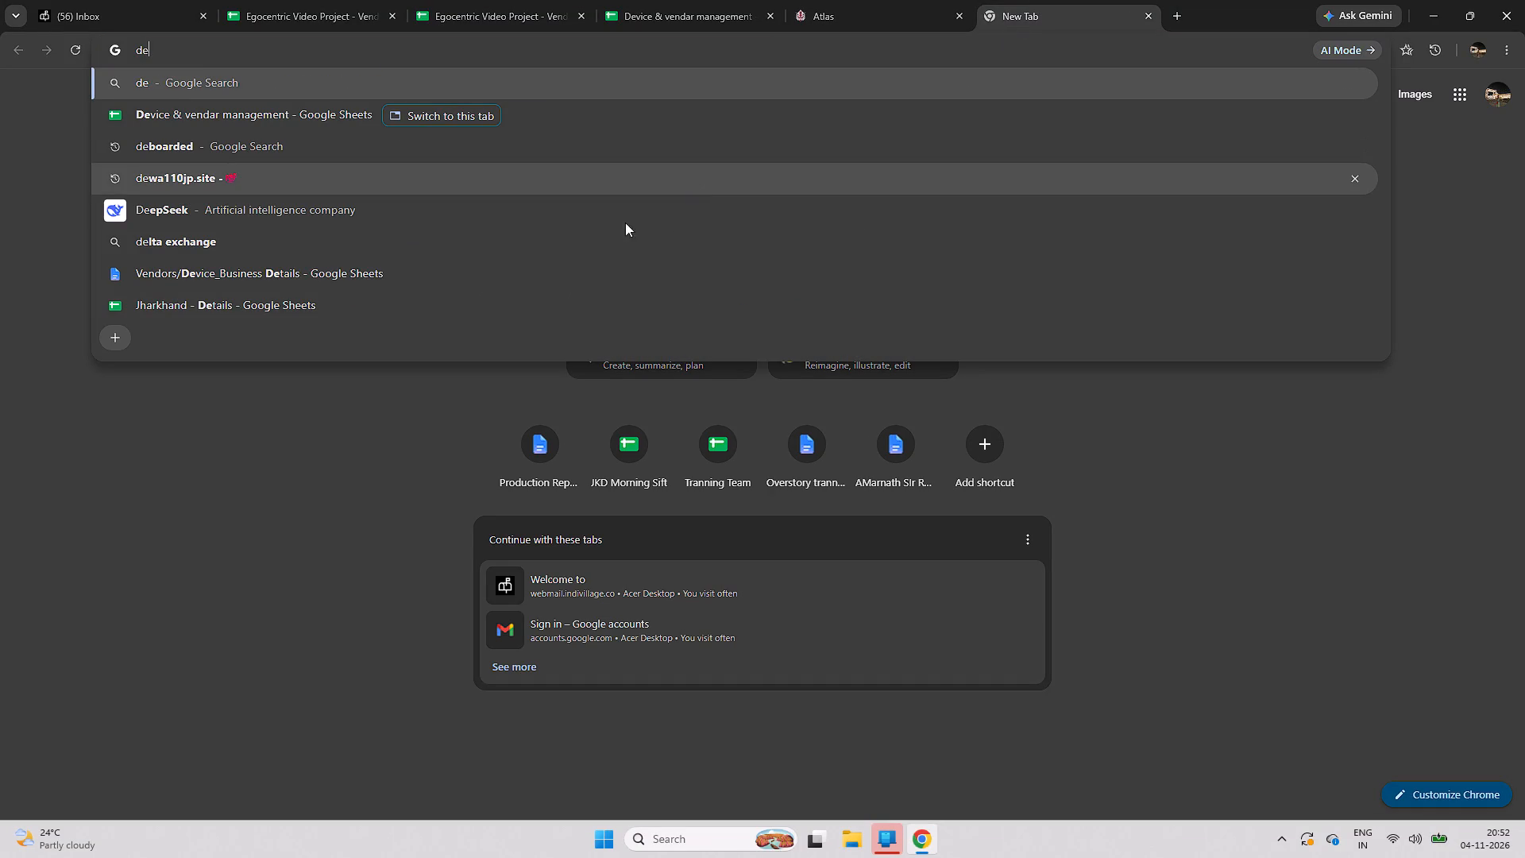
click(413, 280)
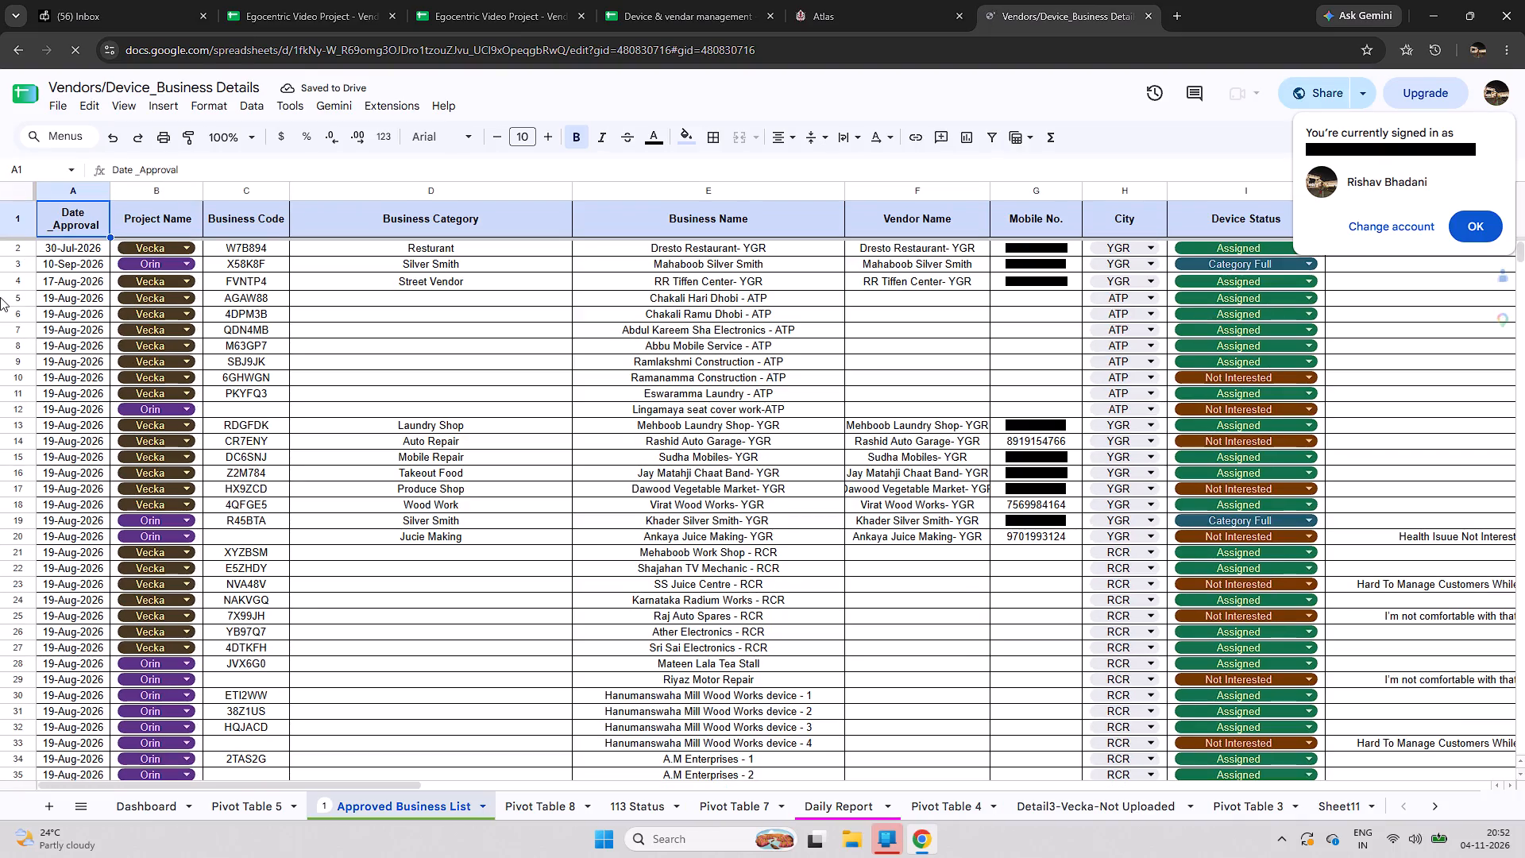
Create a filter view covering the entire Approved Business List sheet.
click(1, 196)
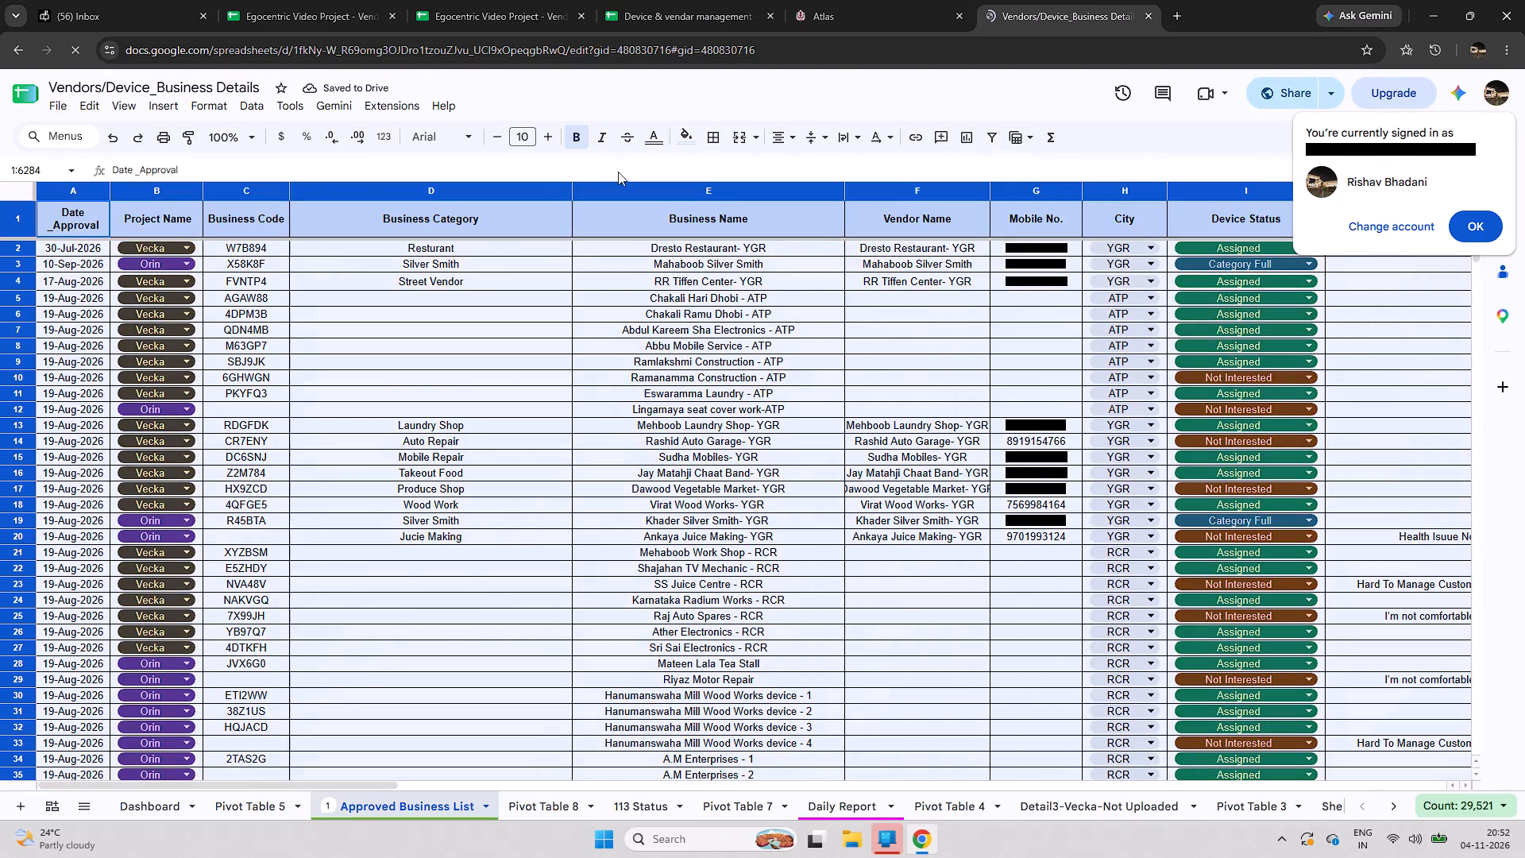
click(1027, 137)
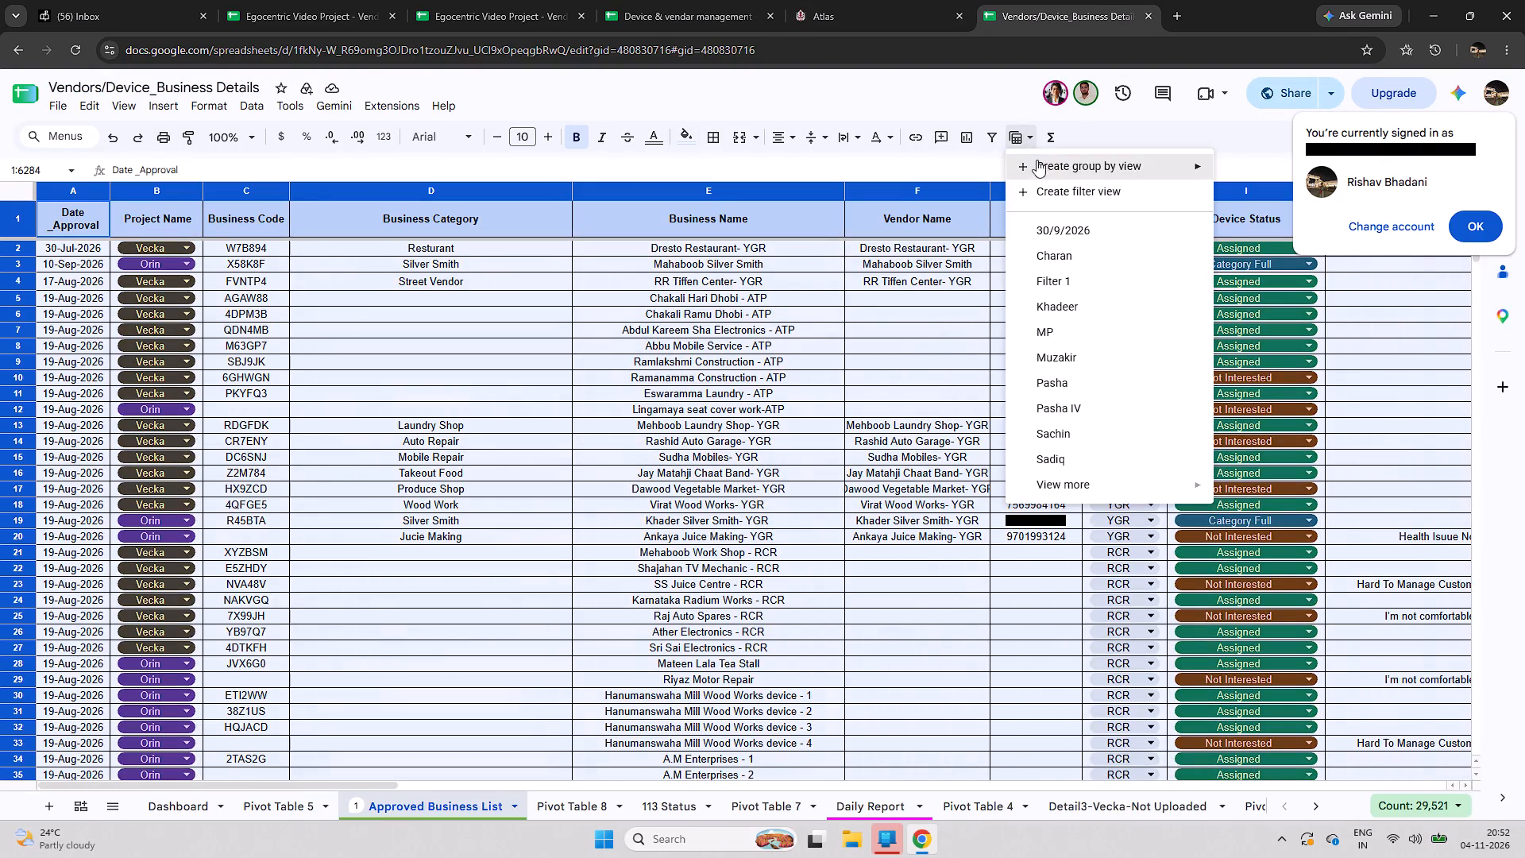
click(1031, 191)
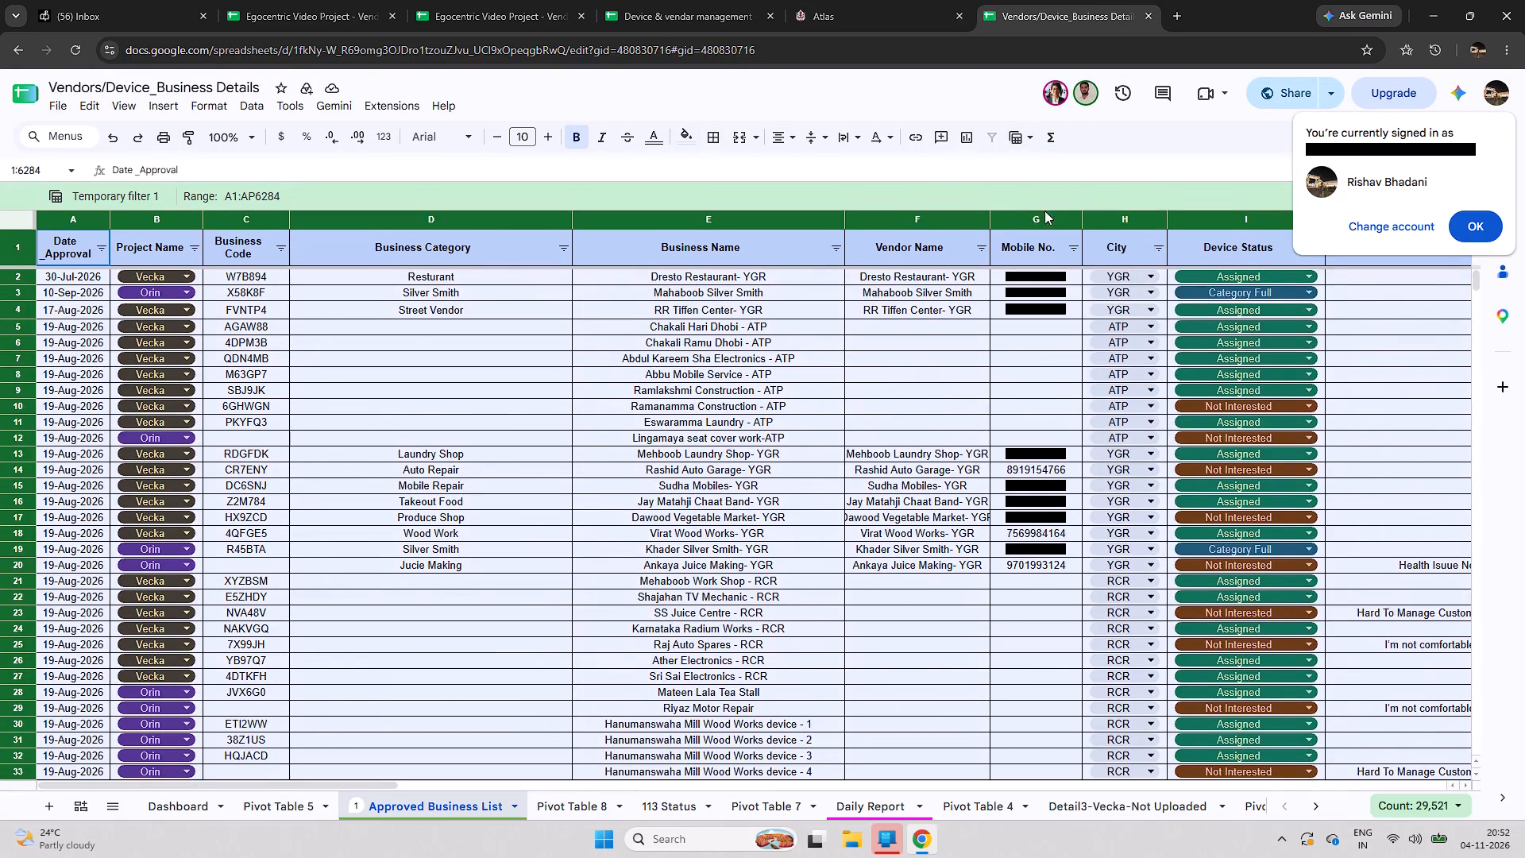
Filter the City column to show only JHK, and dismiss the signed-in account notice.
click(1160, 252)
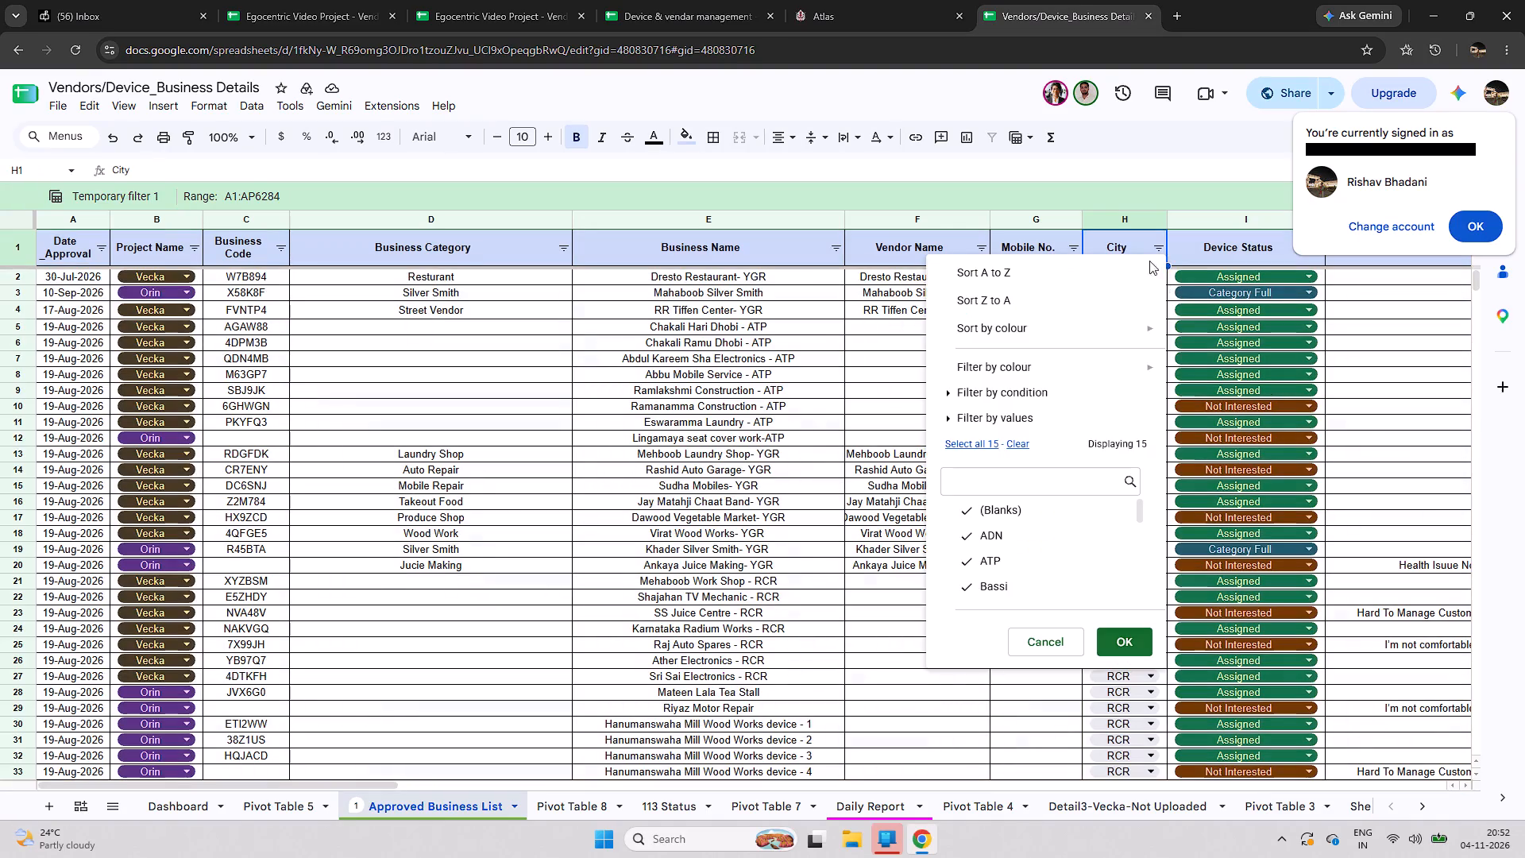
click(1023, 445)
click(1005, 472)
text(jh)
click(1008, 515)
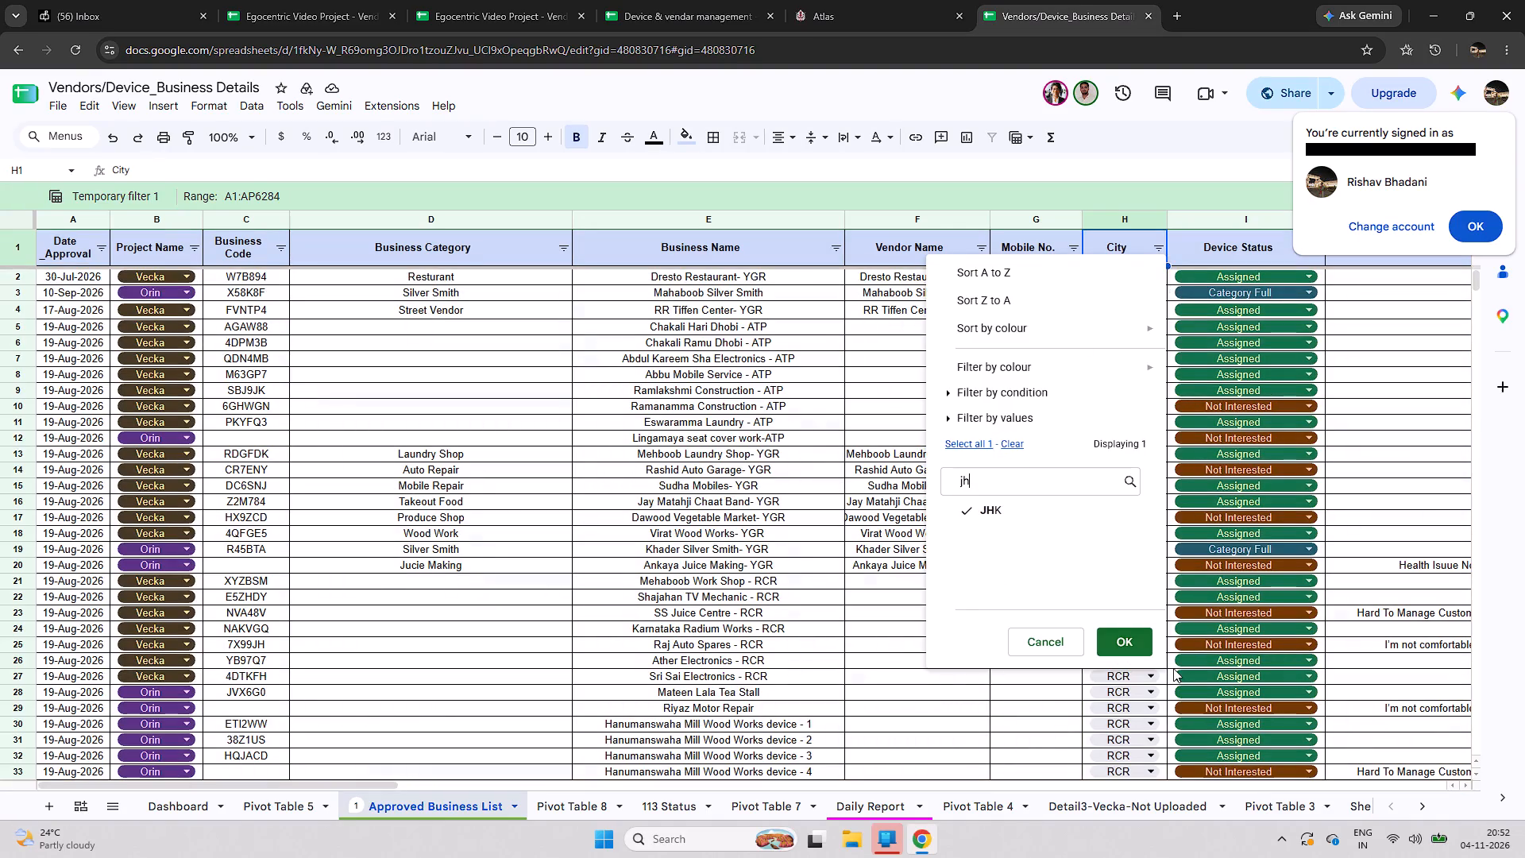
click(1118, 637)
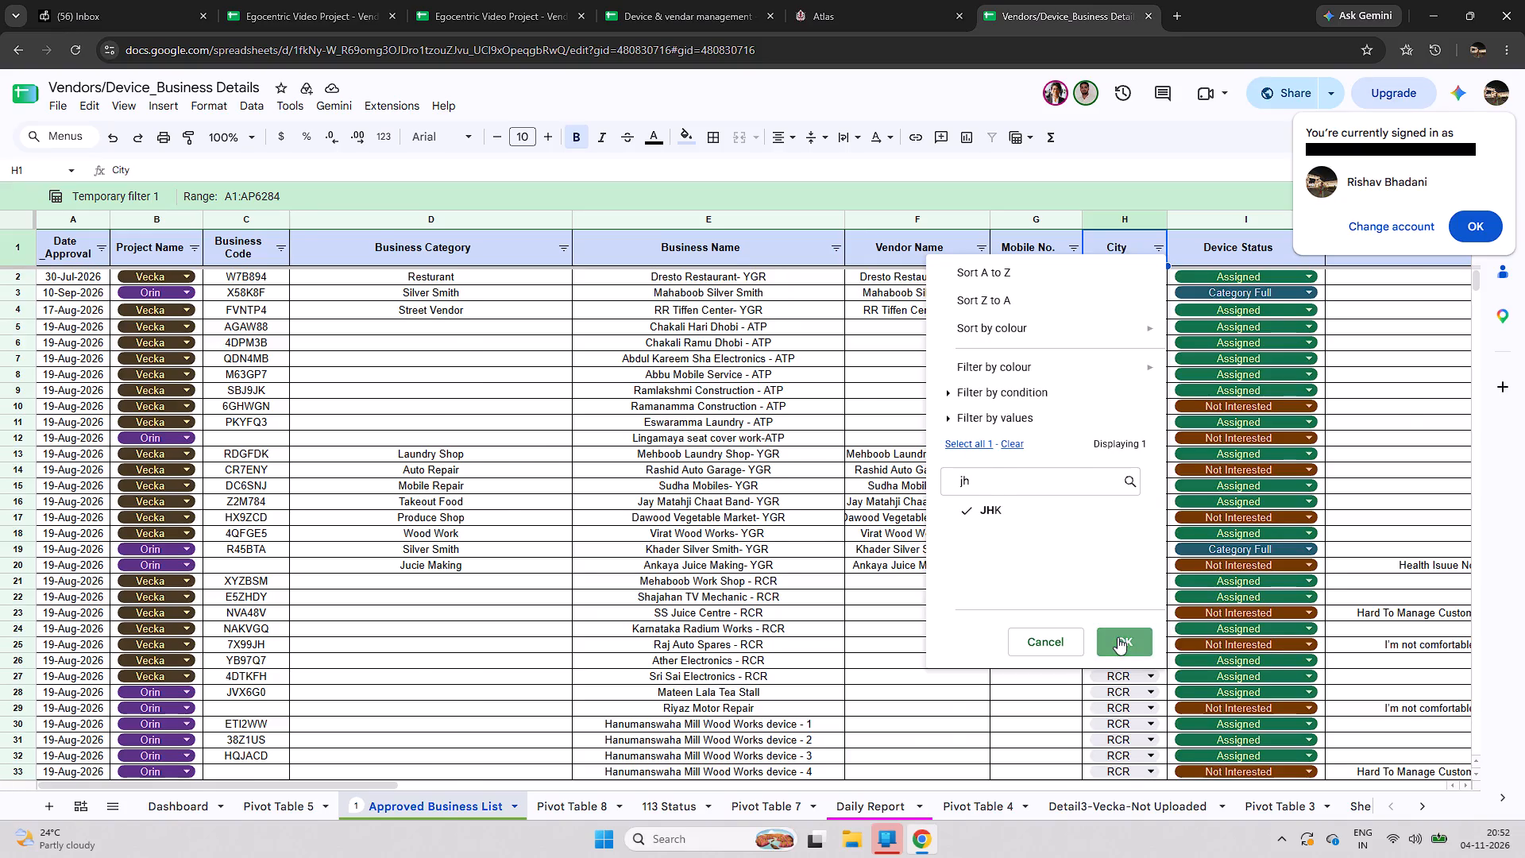
click(1470, 227)
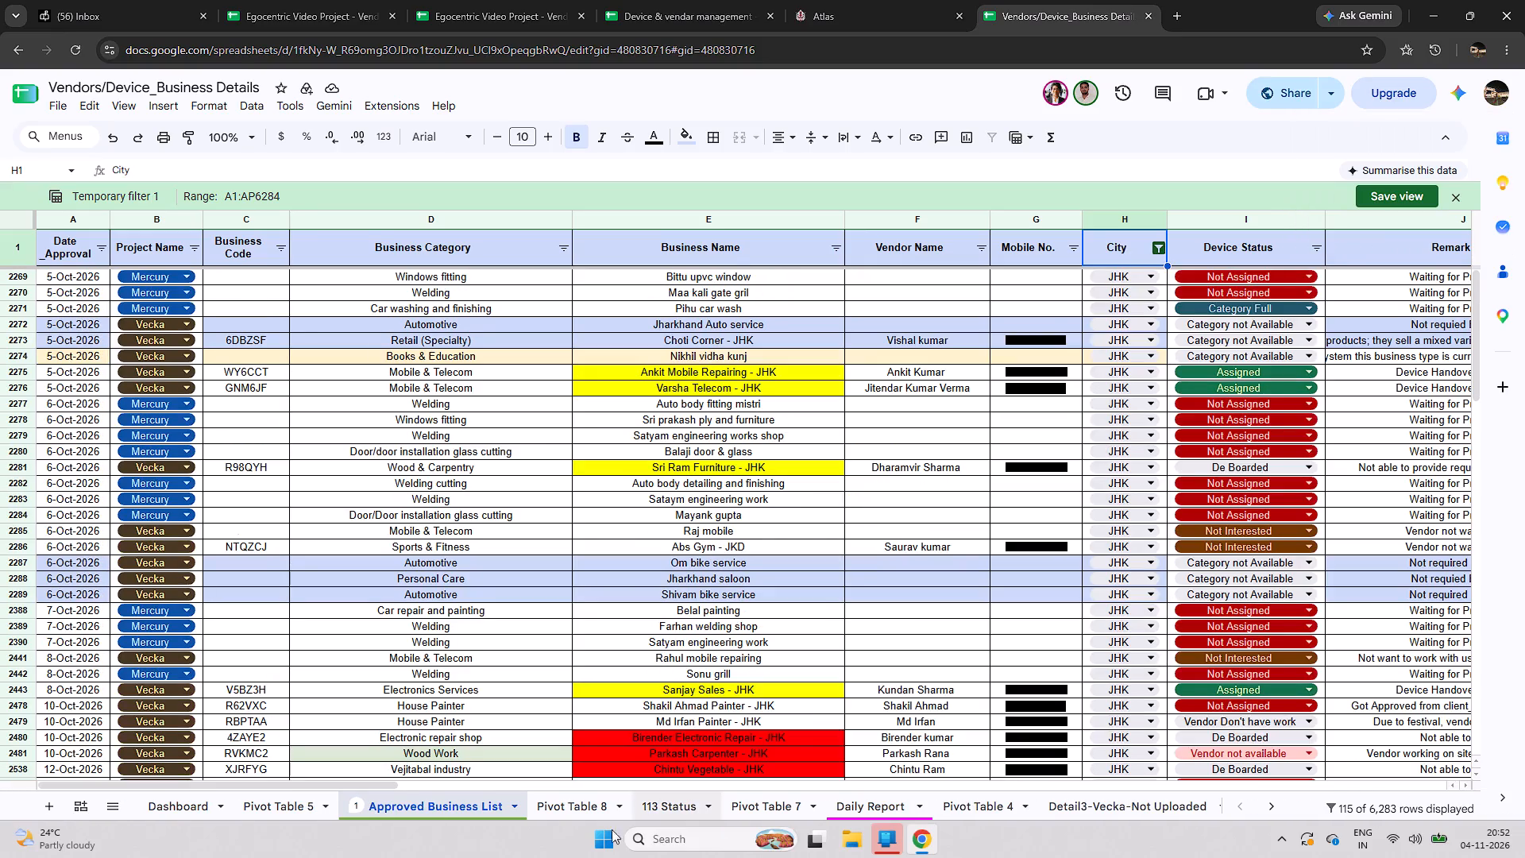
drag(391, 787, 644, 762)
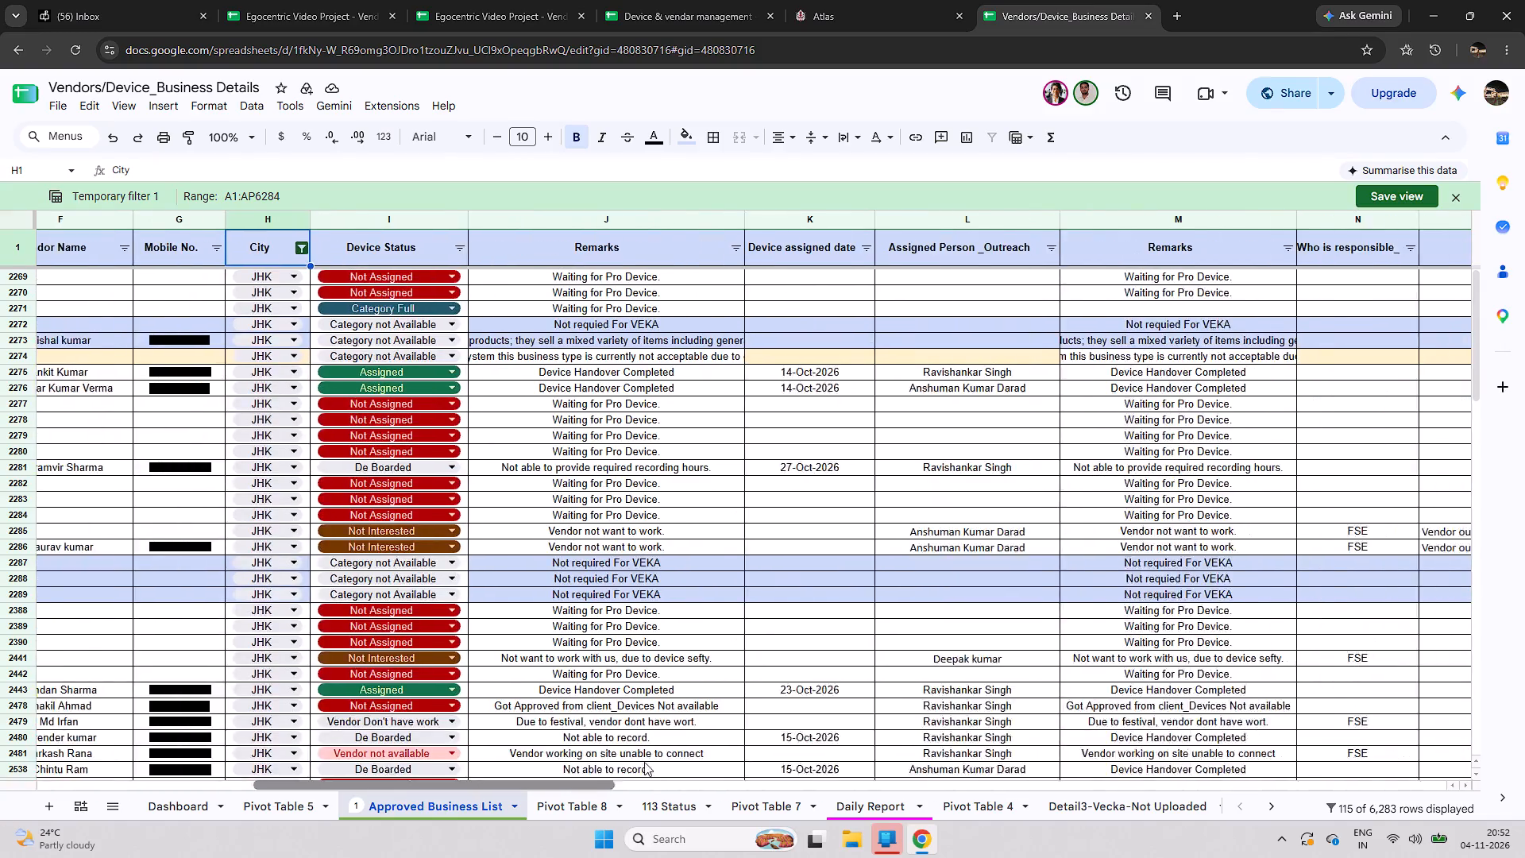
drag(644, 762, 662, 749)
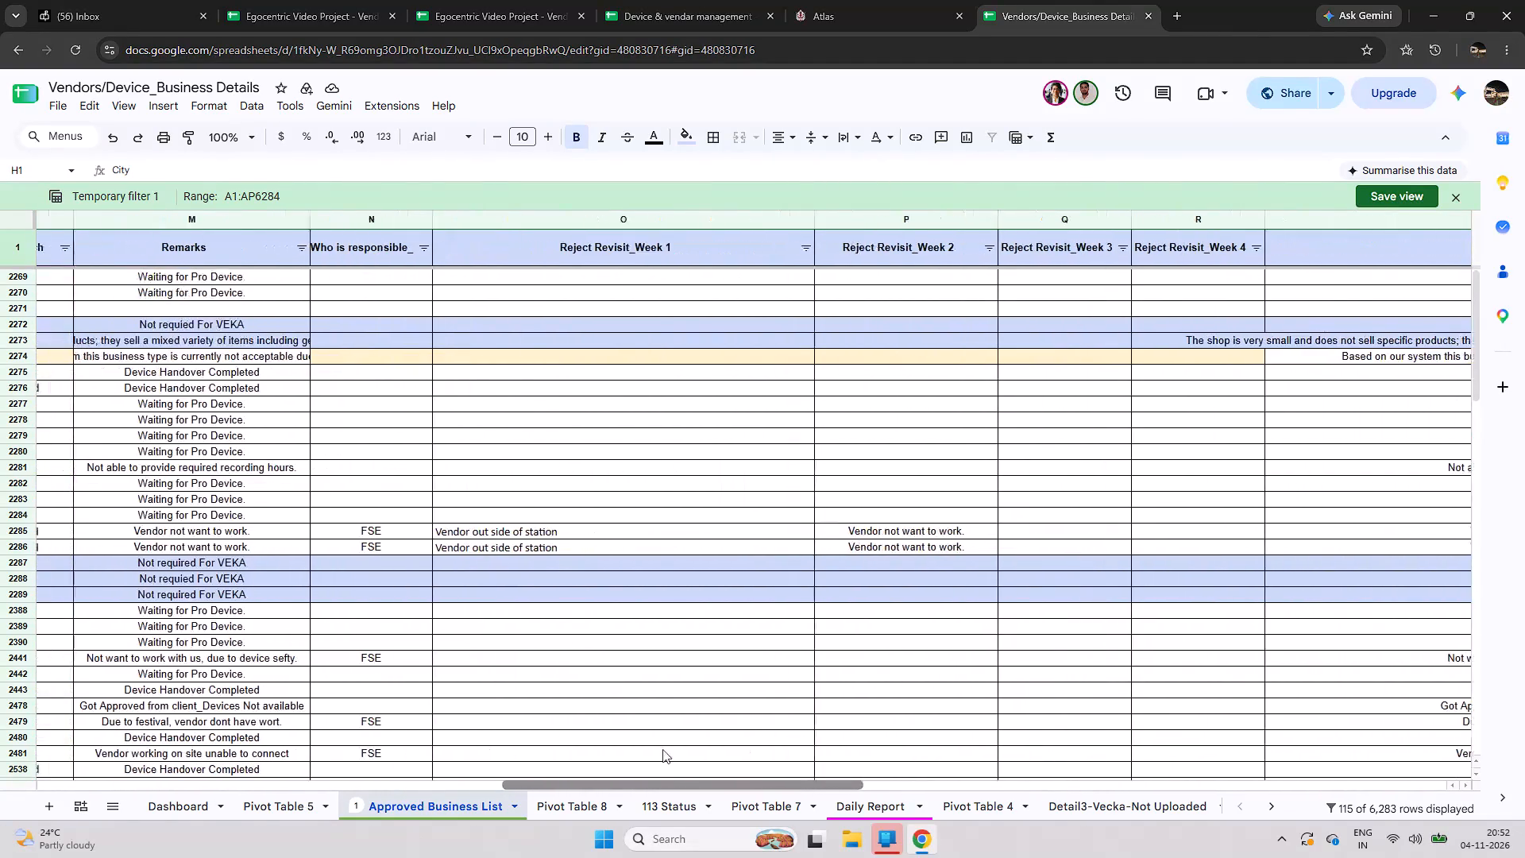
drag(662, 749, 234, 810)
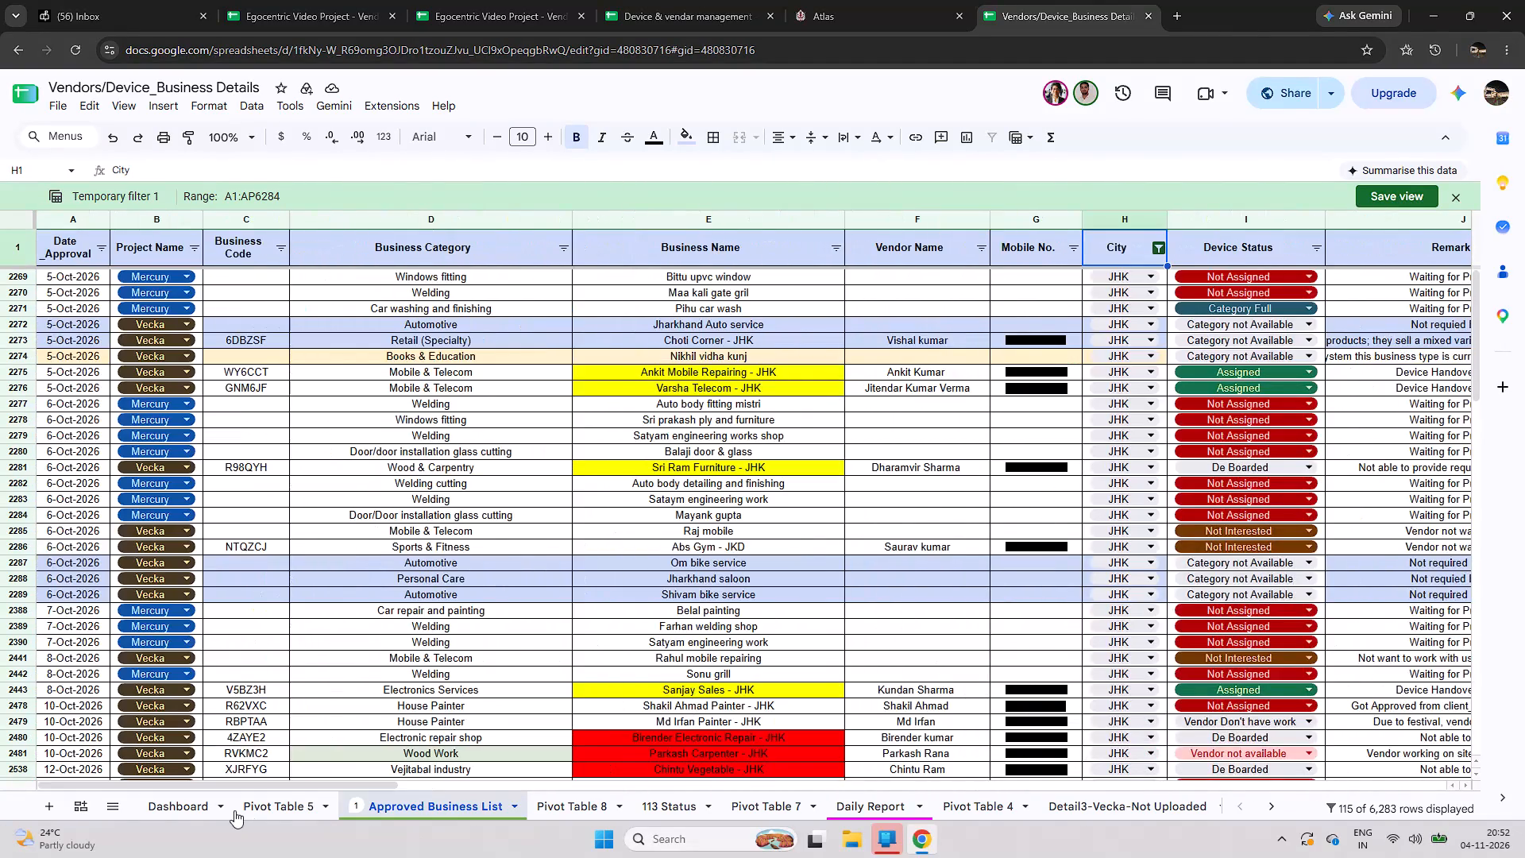
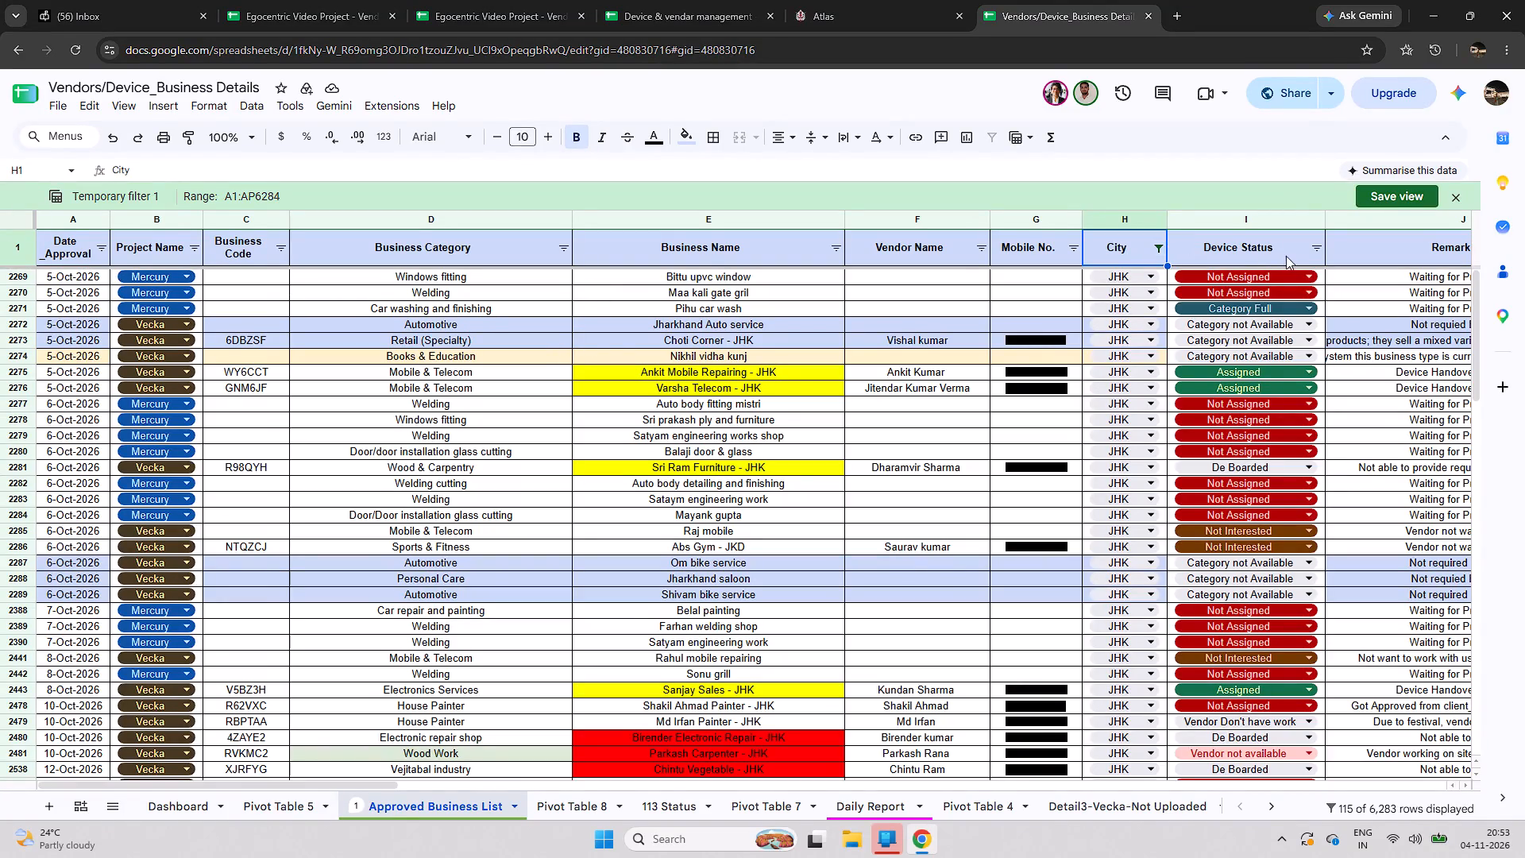
Filter the Device Status column to show only Assigned.
click(1313, 246)
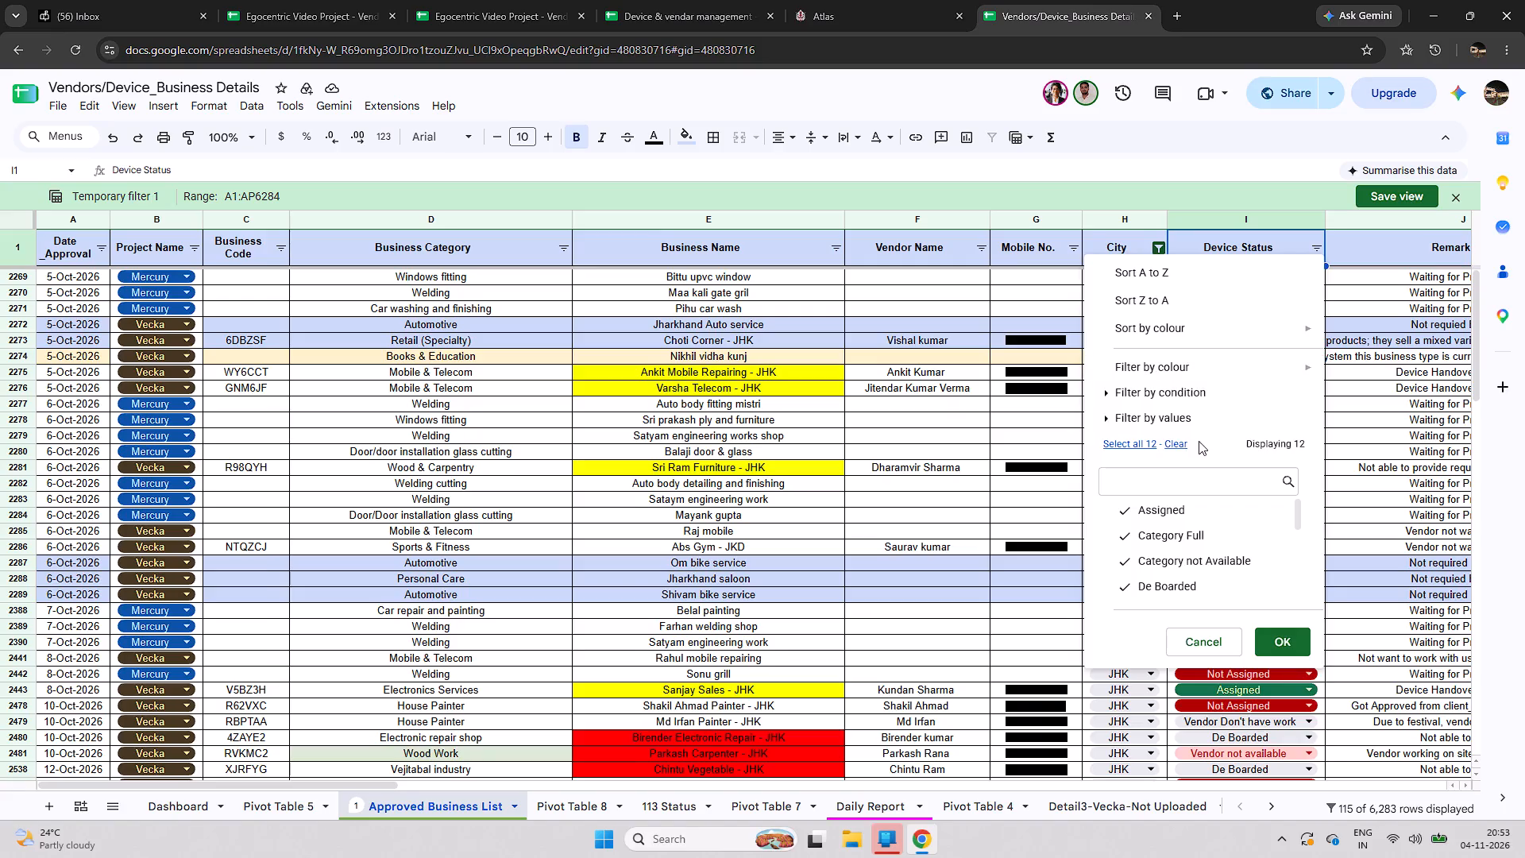
click(1143, 445)
click(1176, 450)
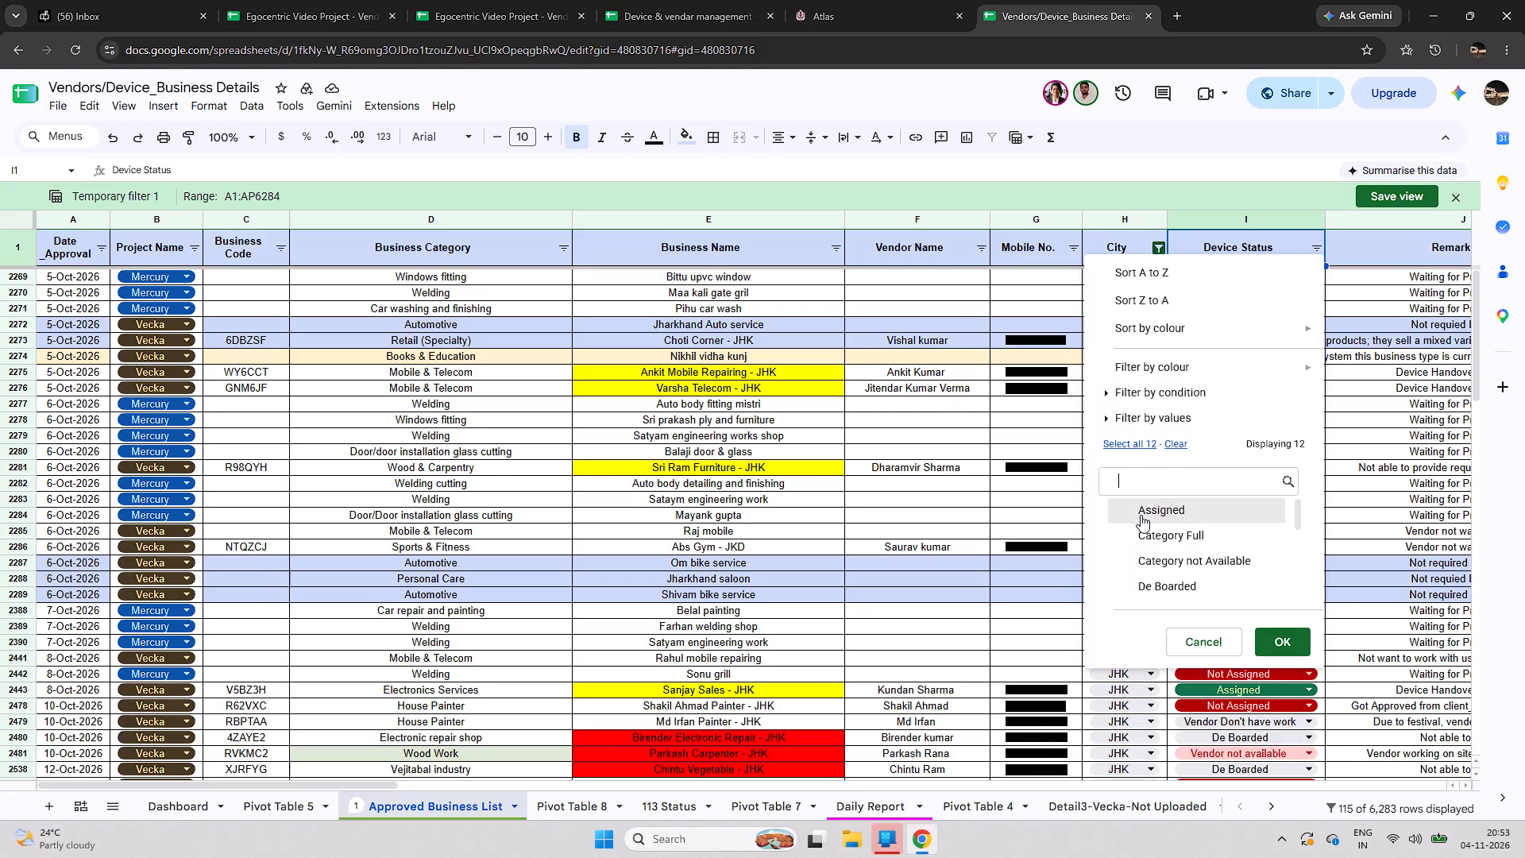
click(1141, 515)
click(1270, 632)
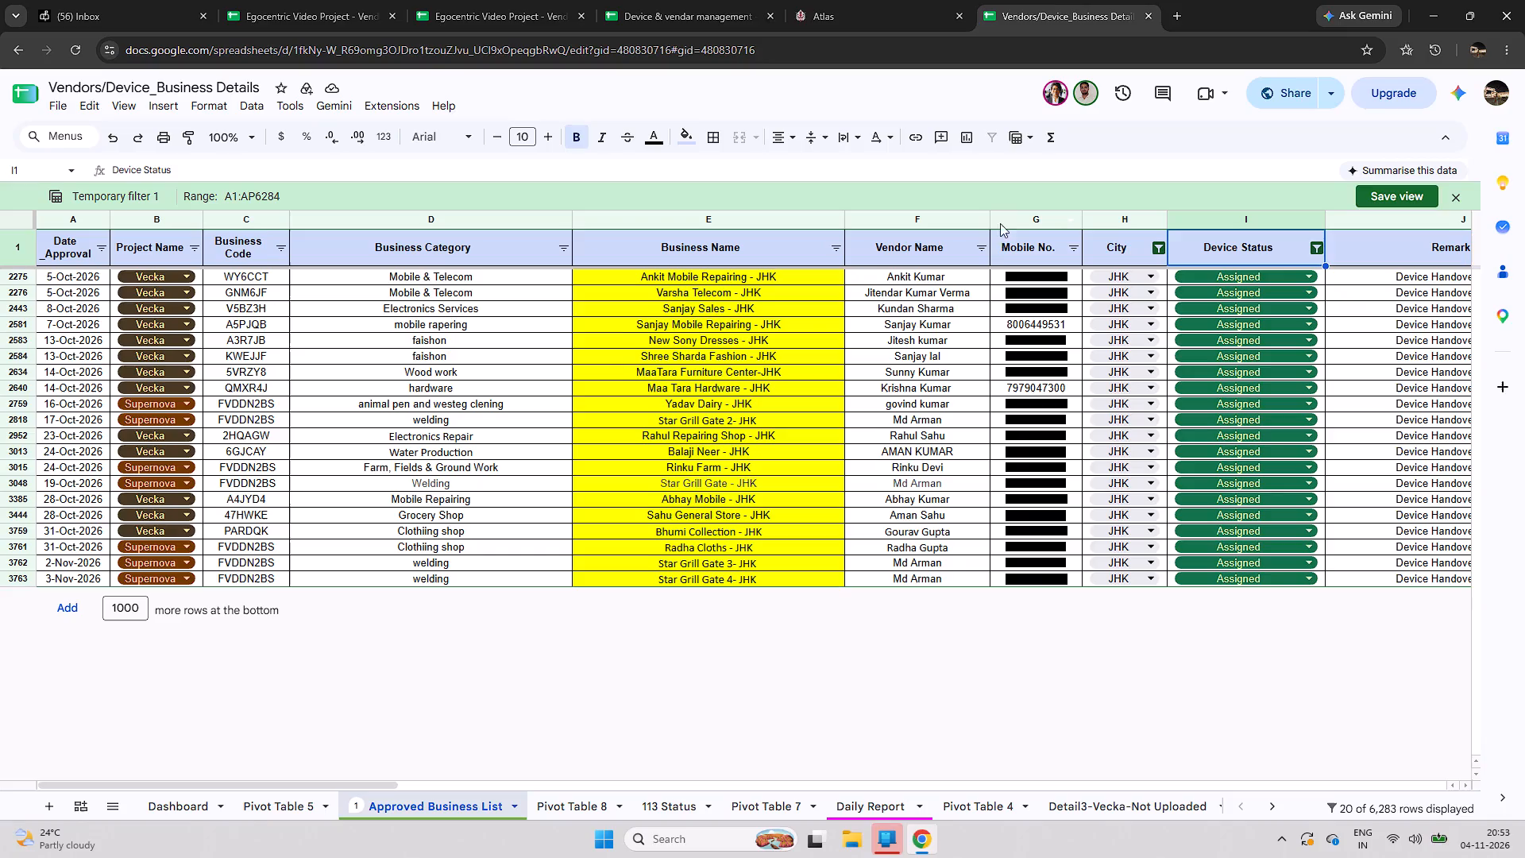
Filter the Vendor Name column to only the Star Grill Gate vendor, searching the values for "ar".
click(988, 242)
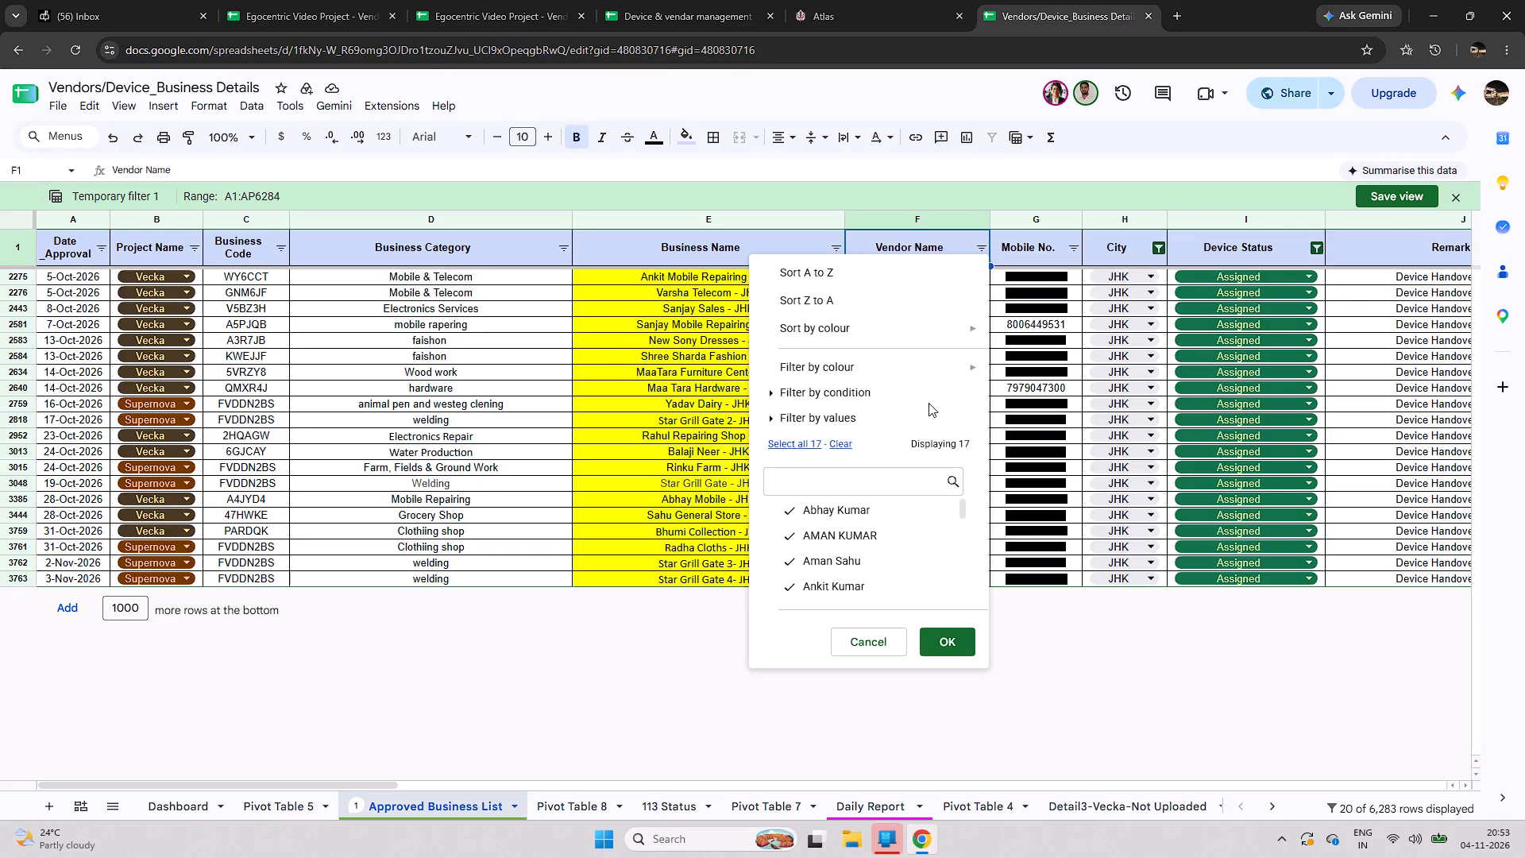
click(841, 445)
click(823, 476)
text(ar)
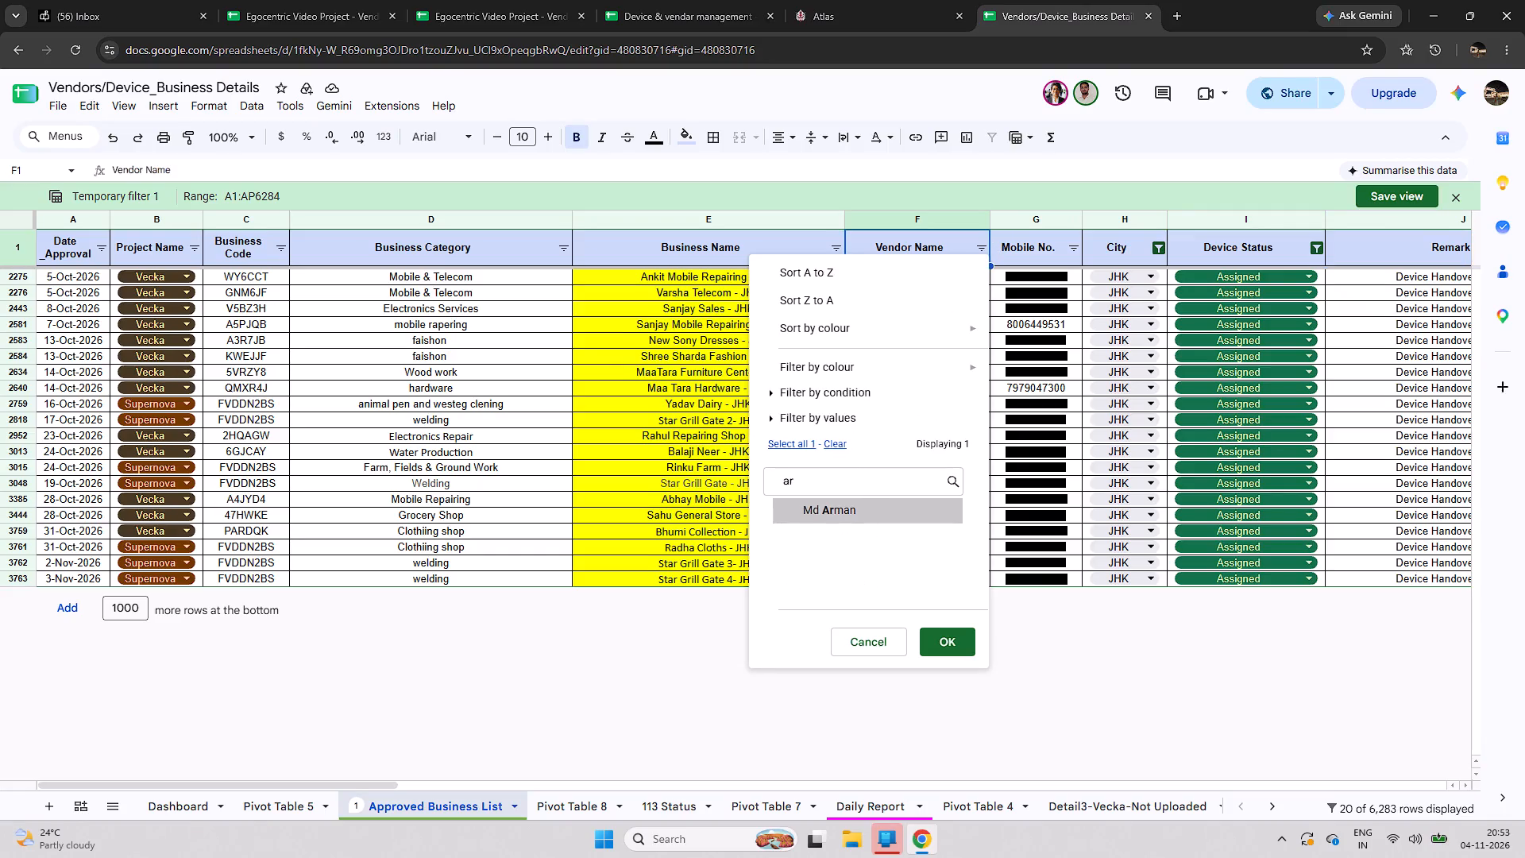
click(809, 516)
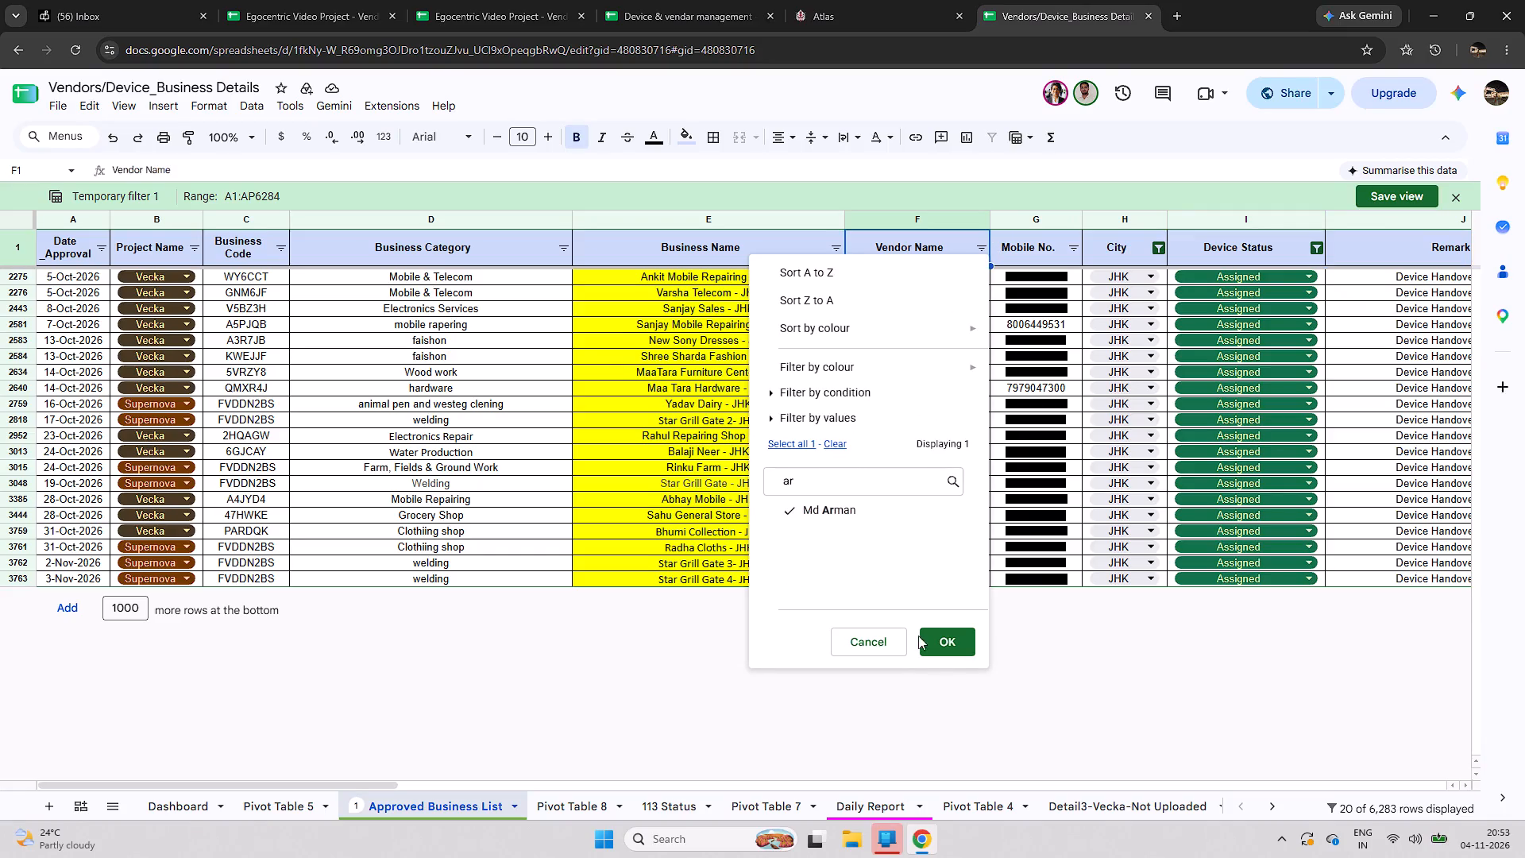
click(944, 647)
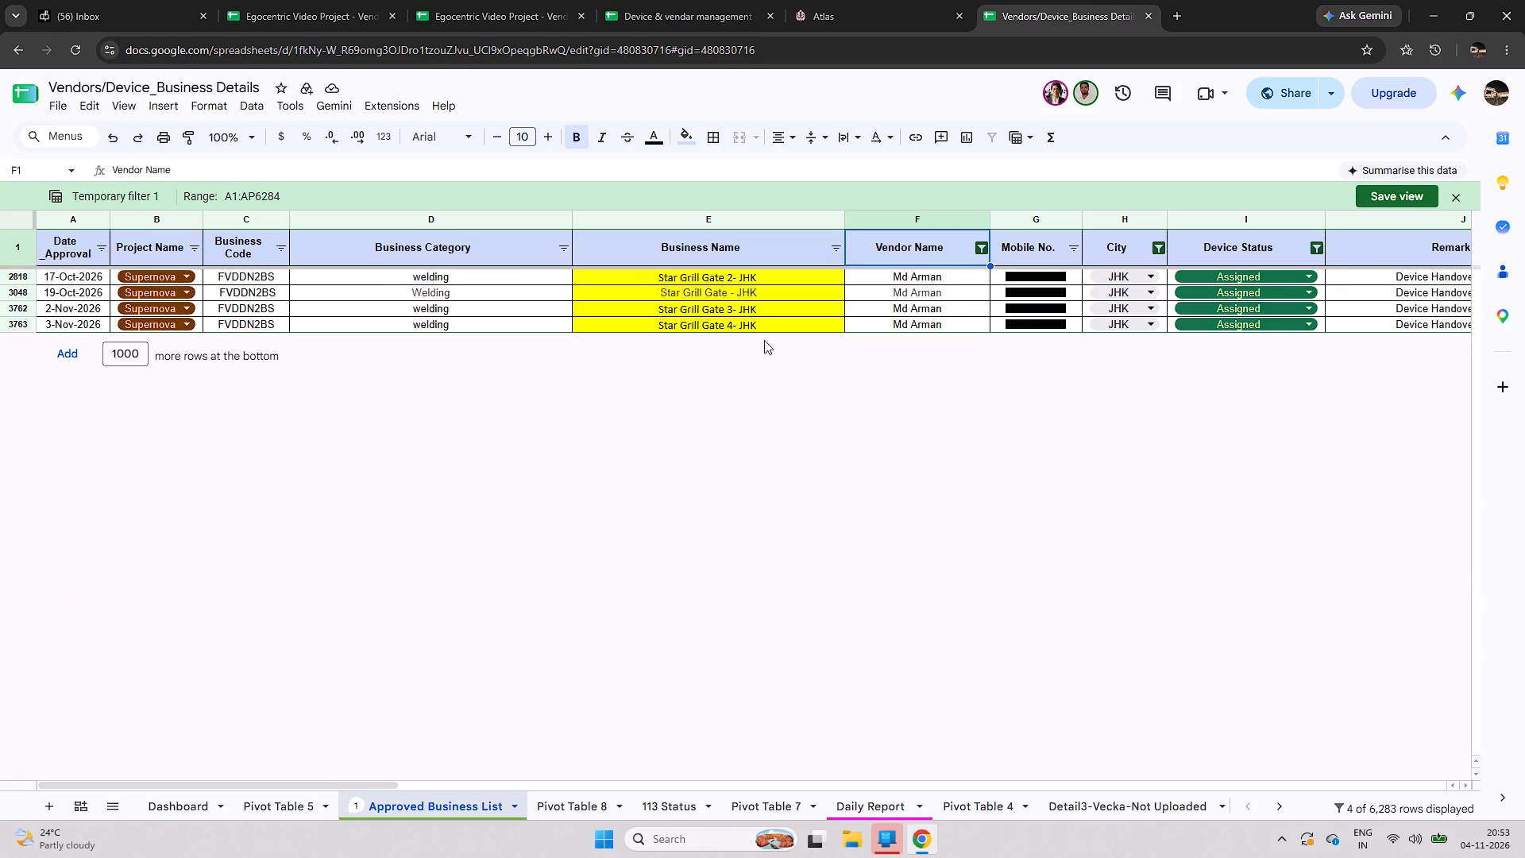
Copy the business names Star Grill Gate 2- JHK, Star Grill Gate 3- JHK and Star Grill Gate 4- JHK together.
click(749, 280)
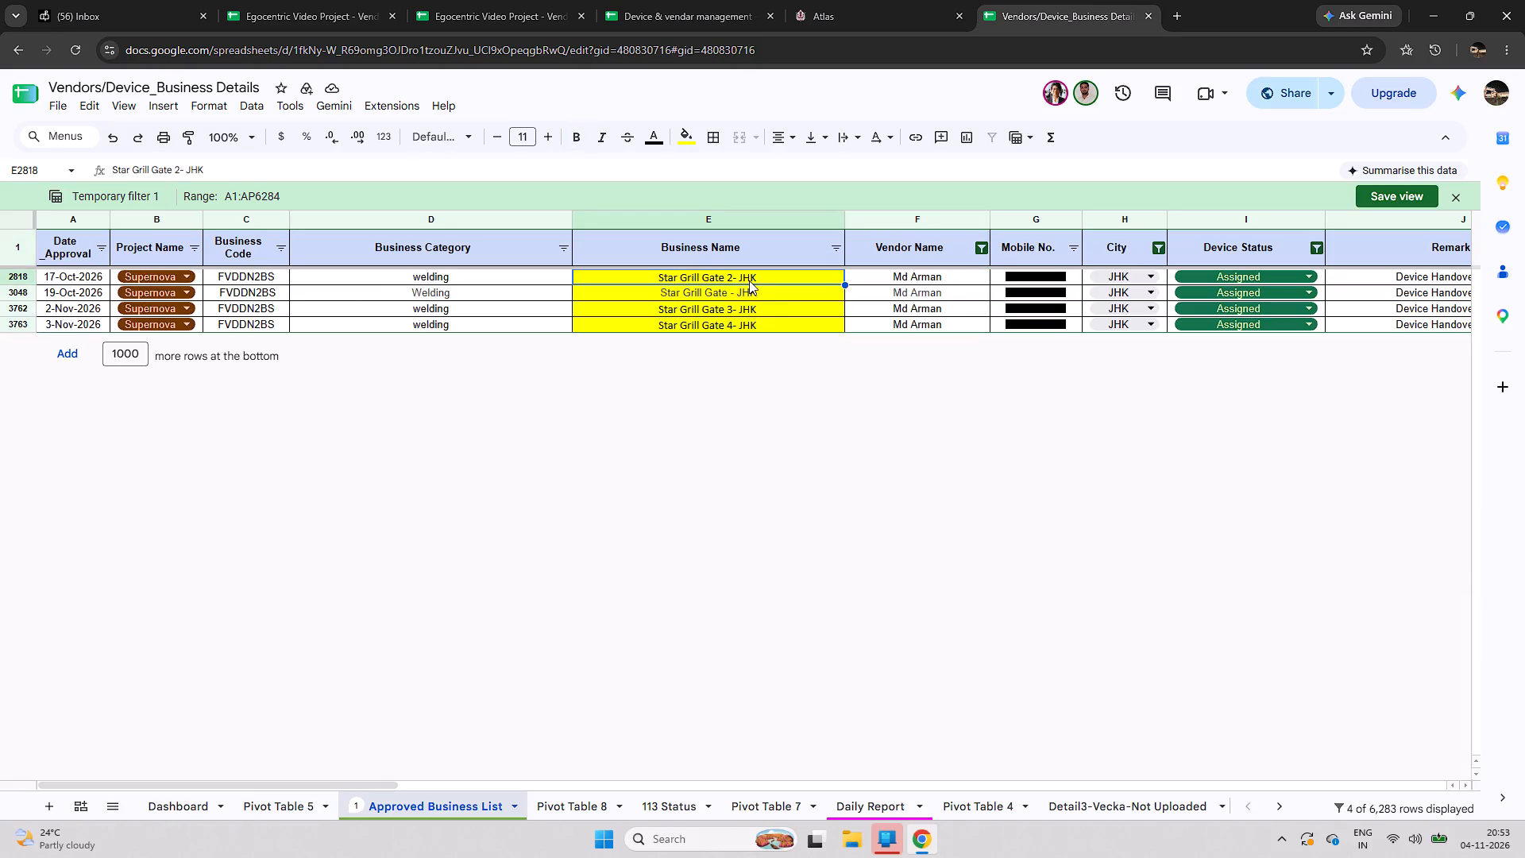
ctrl+click(724, 308)
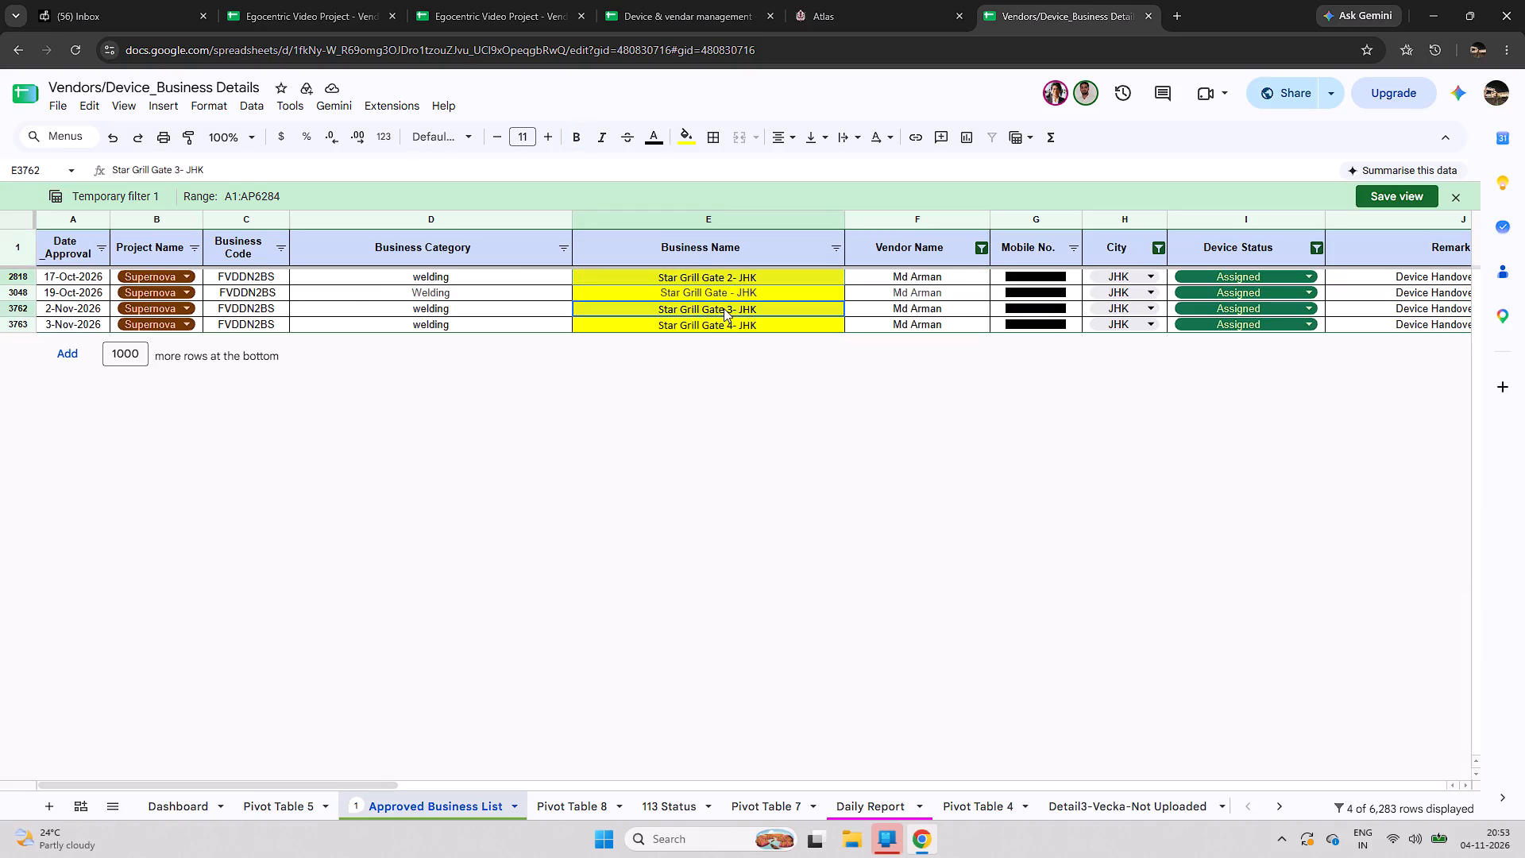
ctrl+click(712, 319)
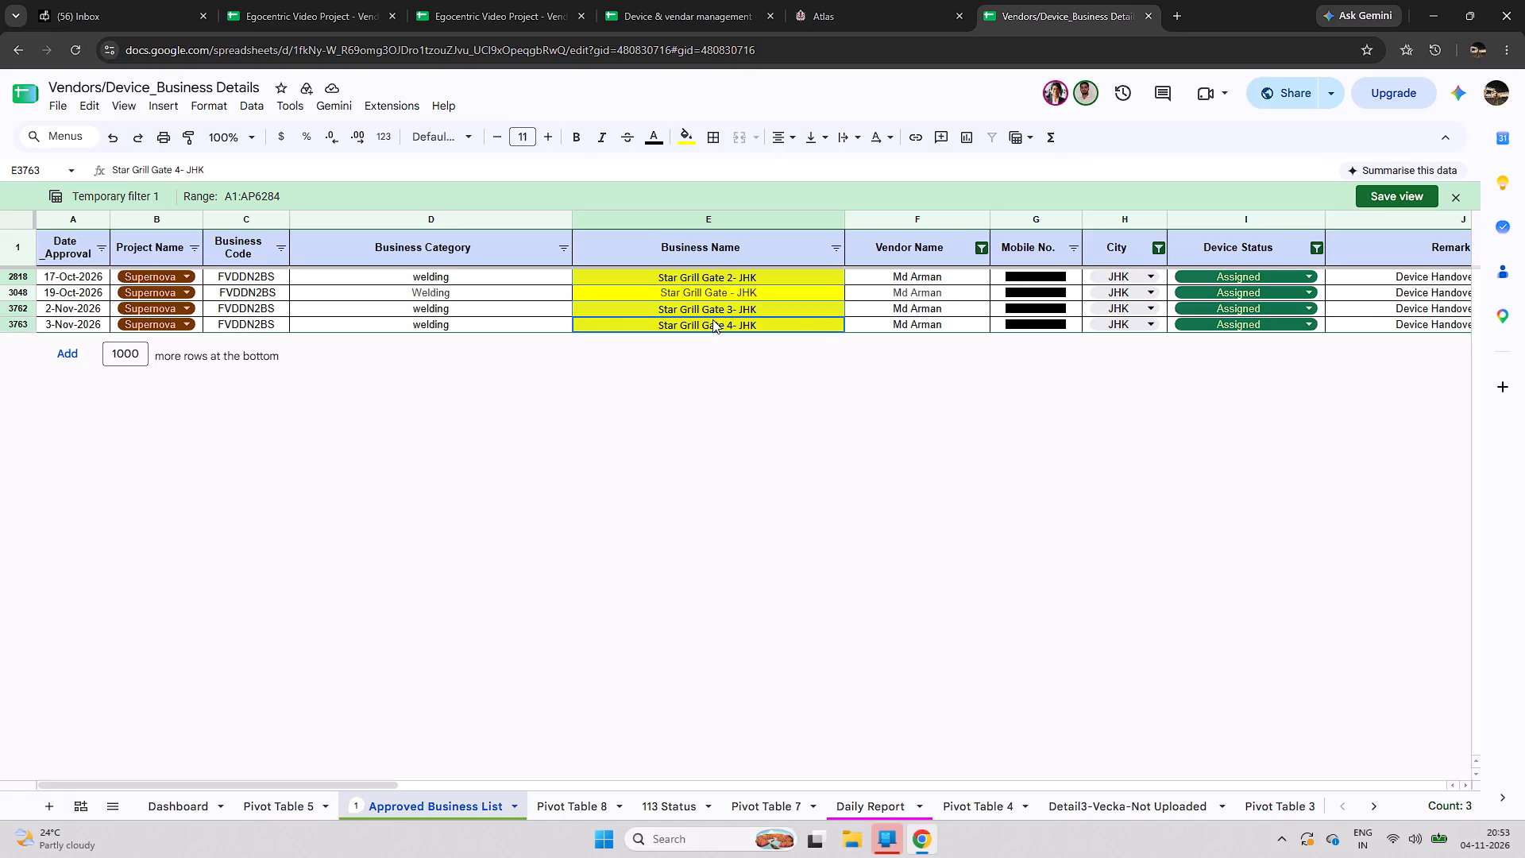
key(ctrl+c)
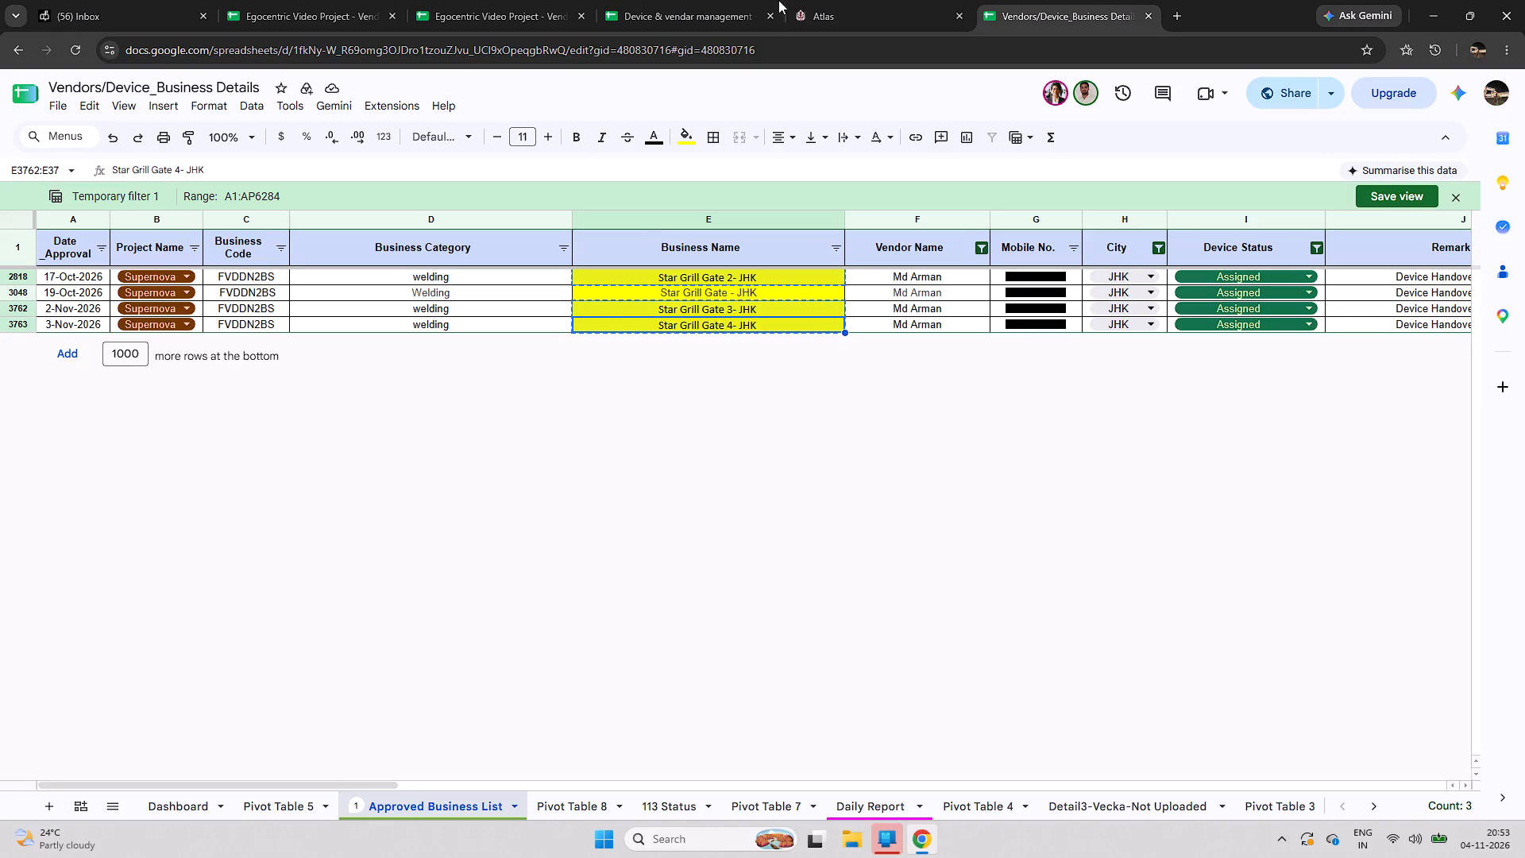
Switch to the Daily Report - Businesses sheet in the Device & vendar management spreadsheet.
click(641, 1)
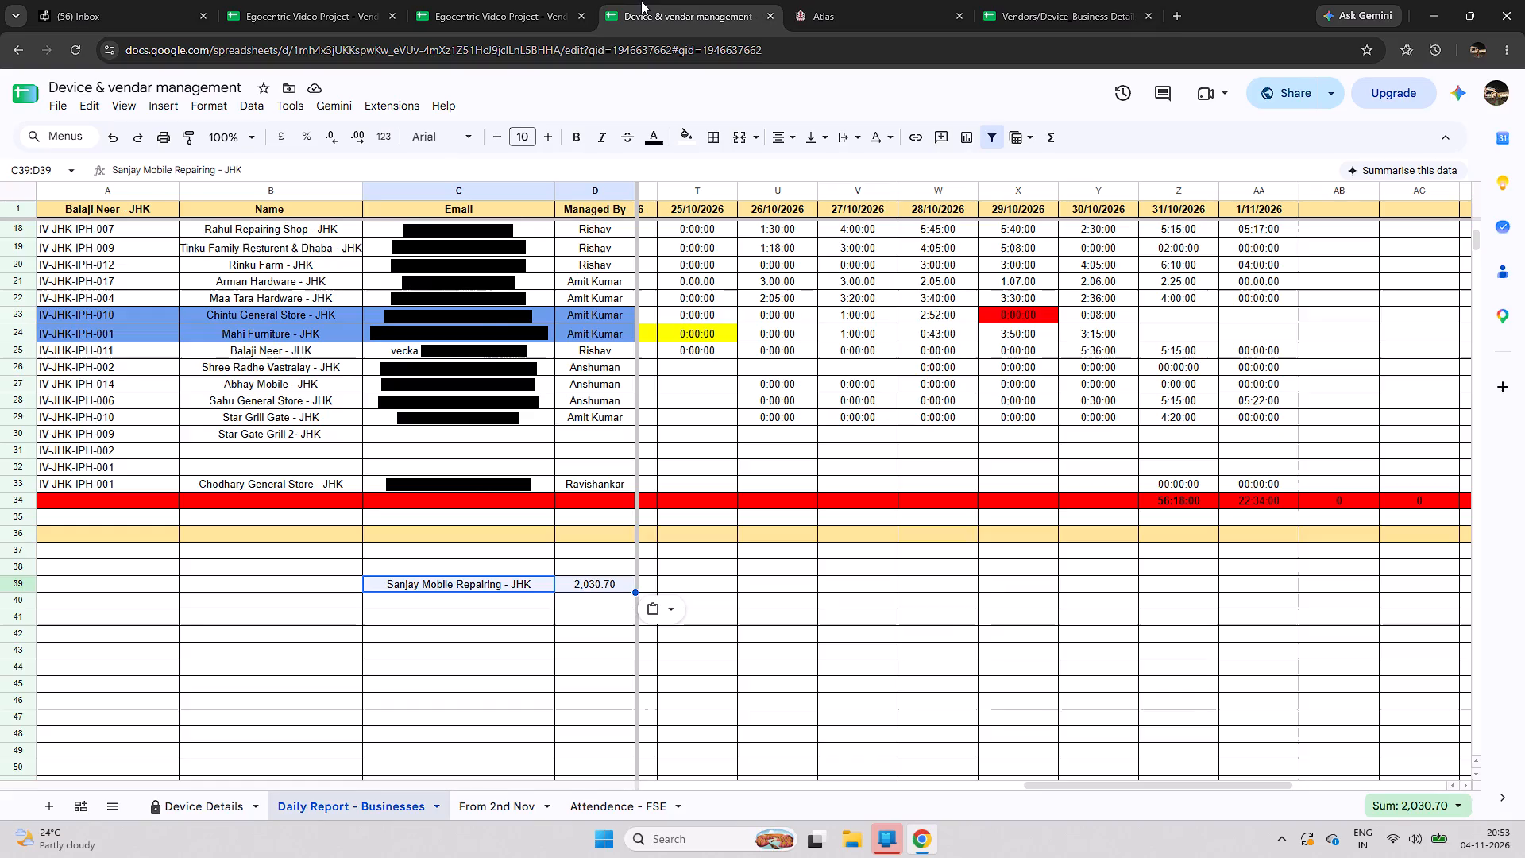
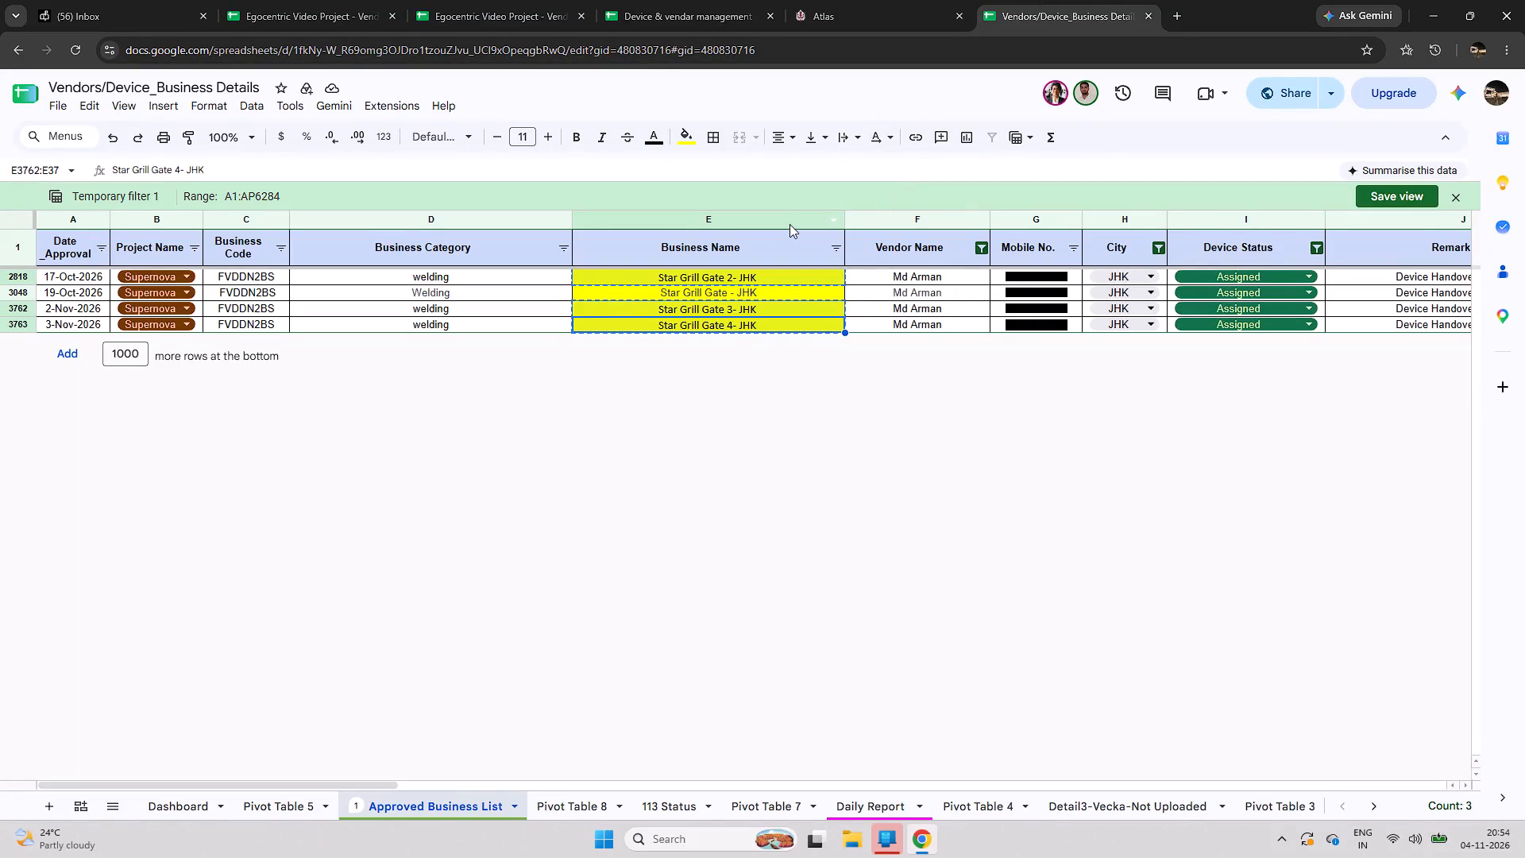
Switch to the From 2nd Nov sheet in the Device & vendar management spreadsheet.
click(697, 1)
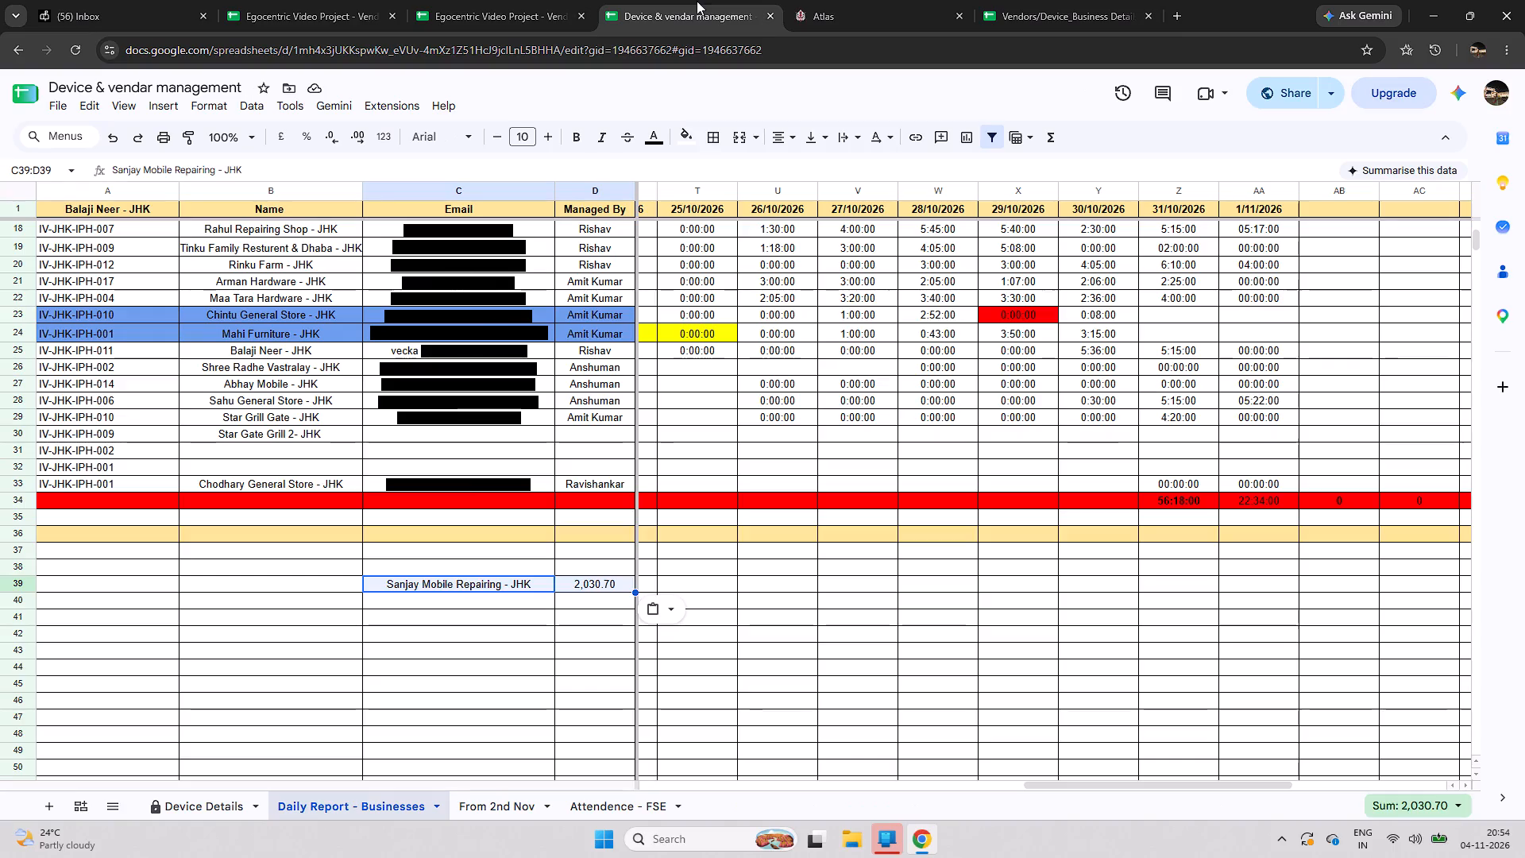
click(527, 798)
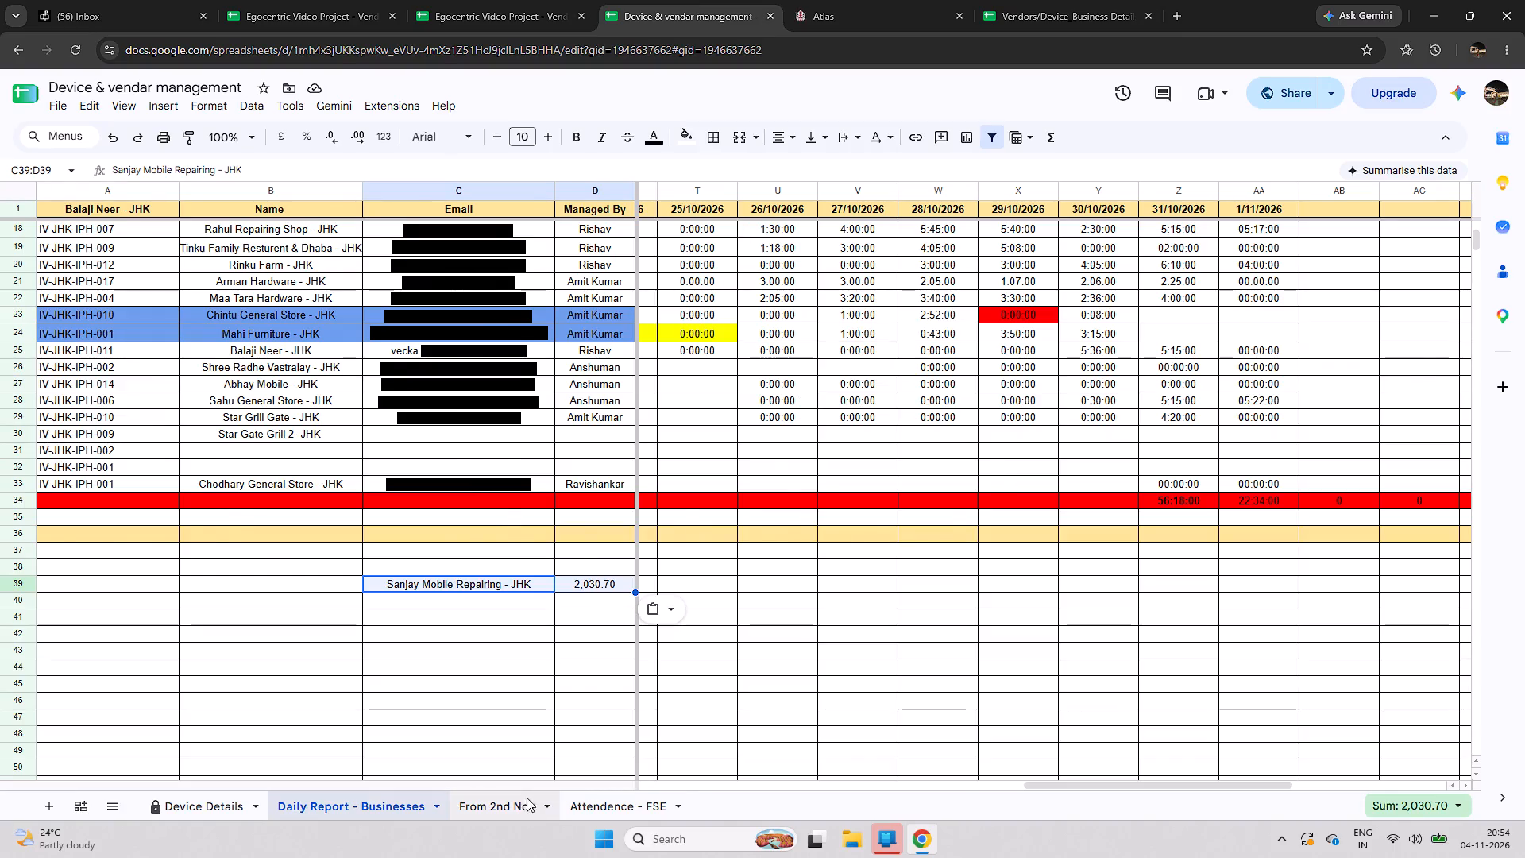
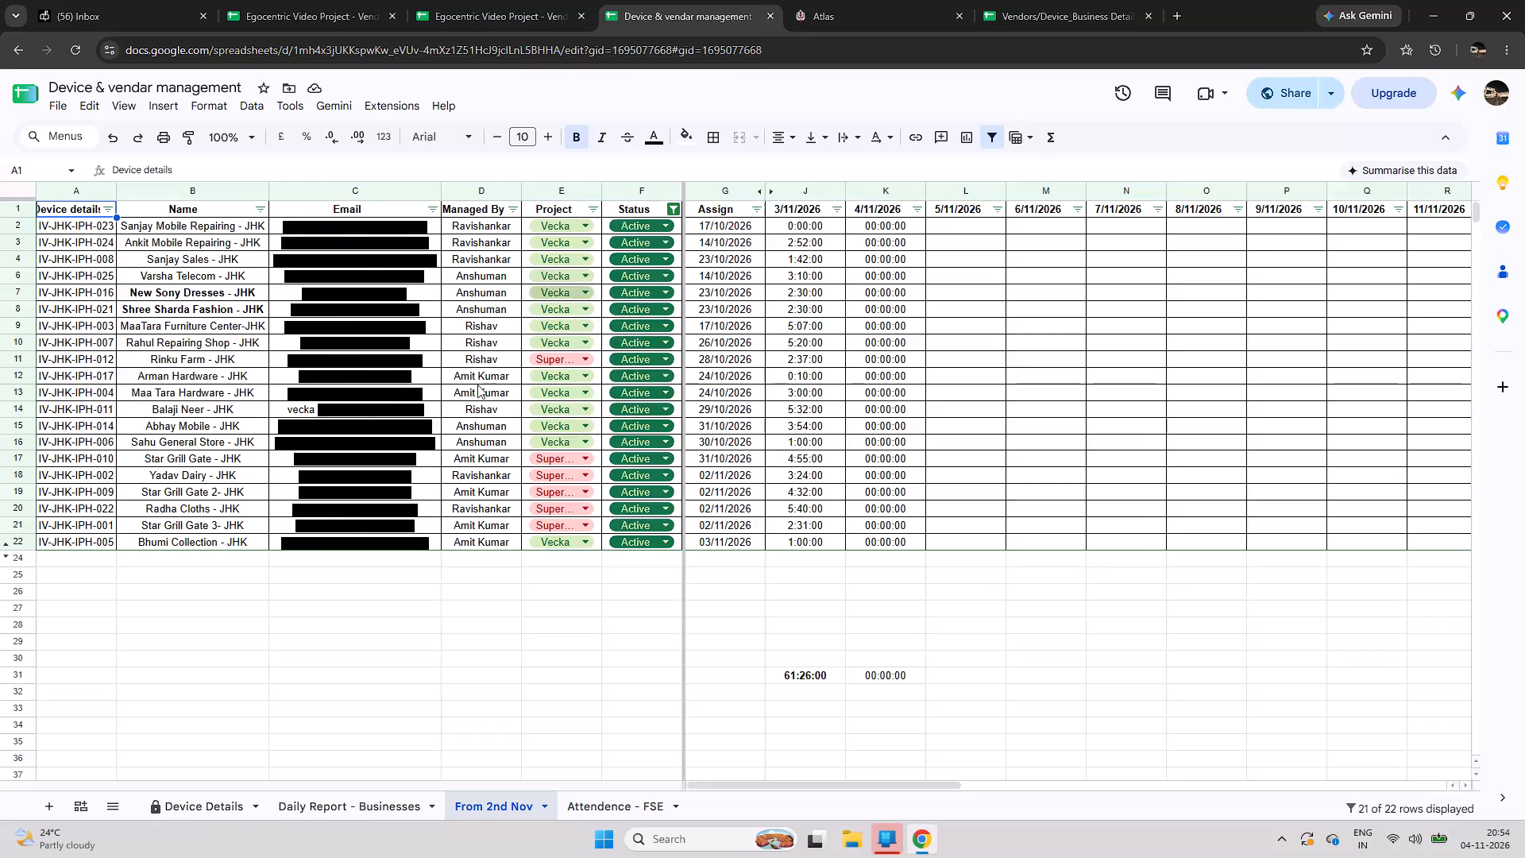
Select the email cells of Star Grill Gate 2- JHK and Star Grill Gate 3- JHK together.
click(334, 490)
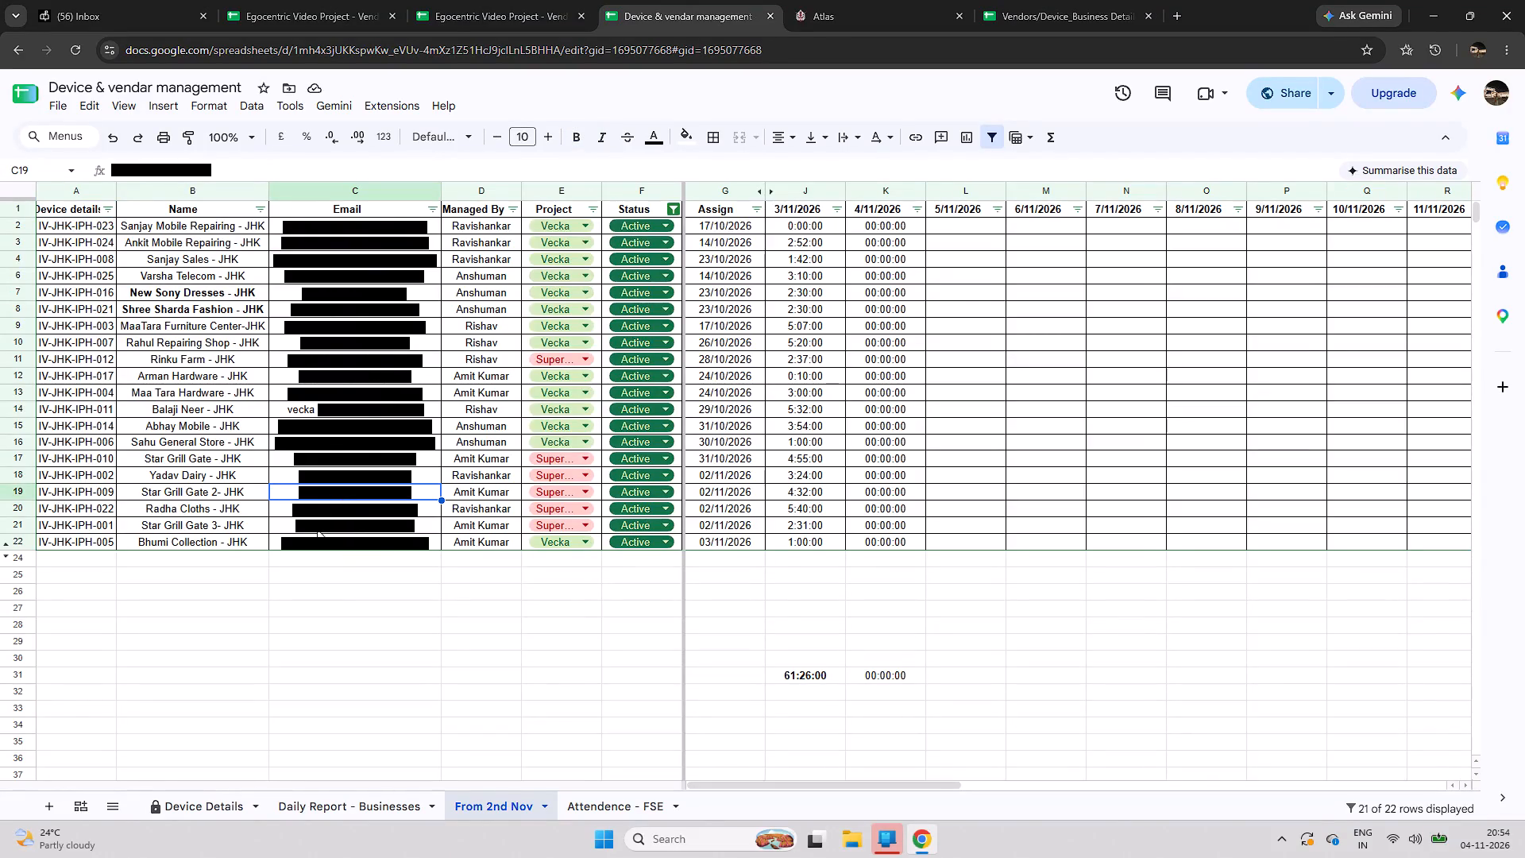
ctrl+click(317, 528)
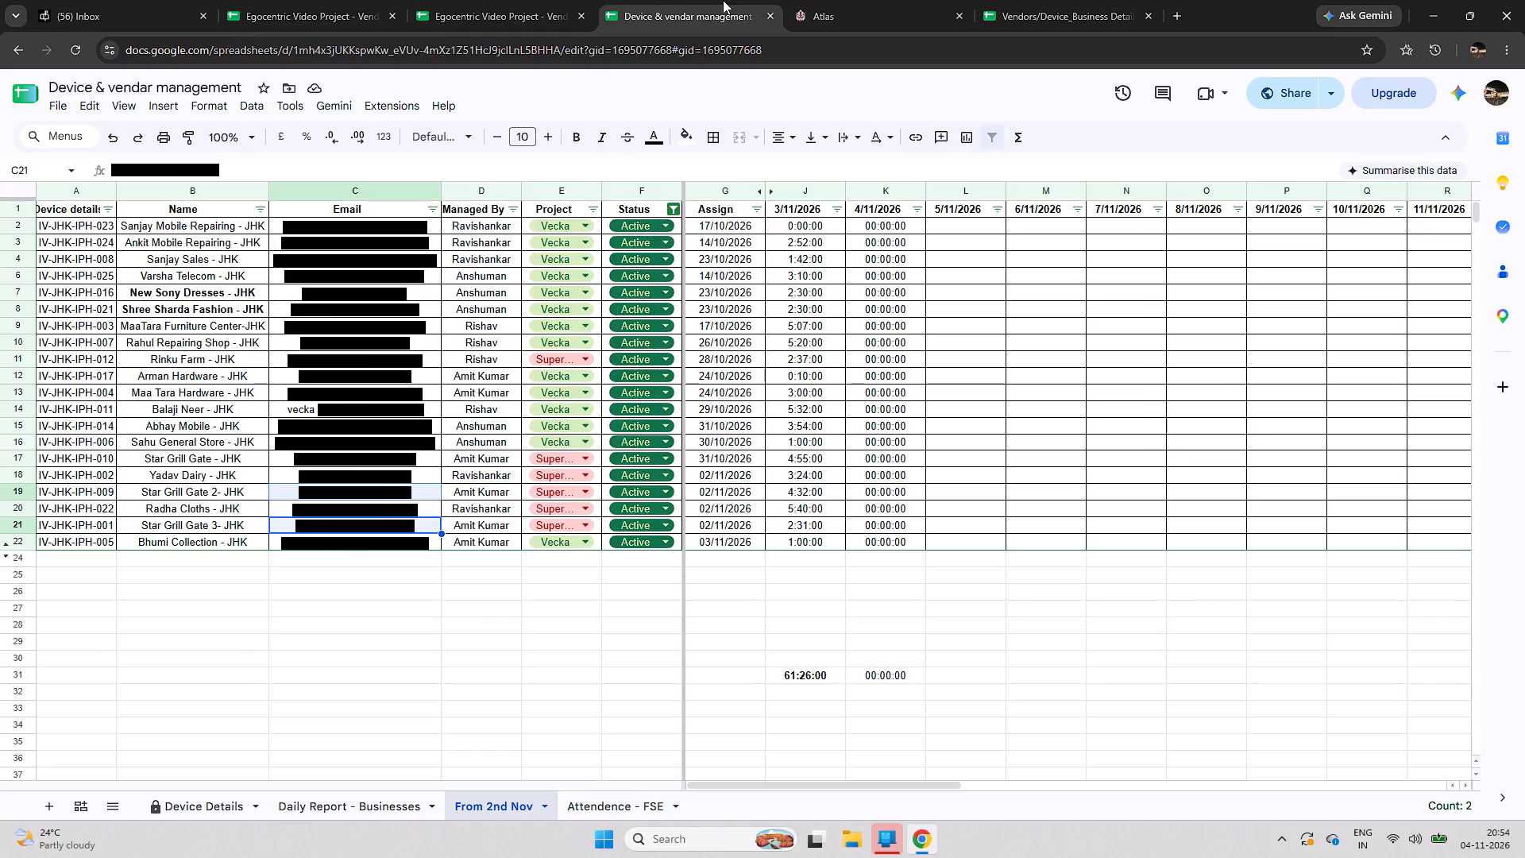
Open the JhK, Katni, KYM & Bassi Bussiness _Tracker spreadsheet in a new browser tab.
click(1168, 11)
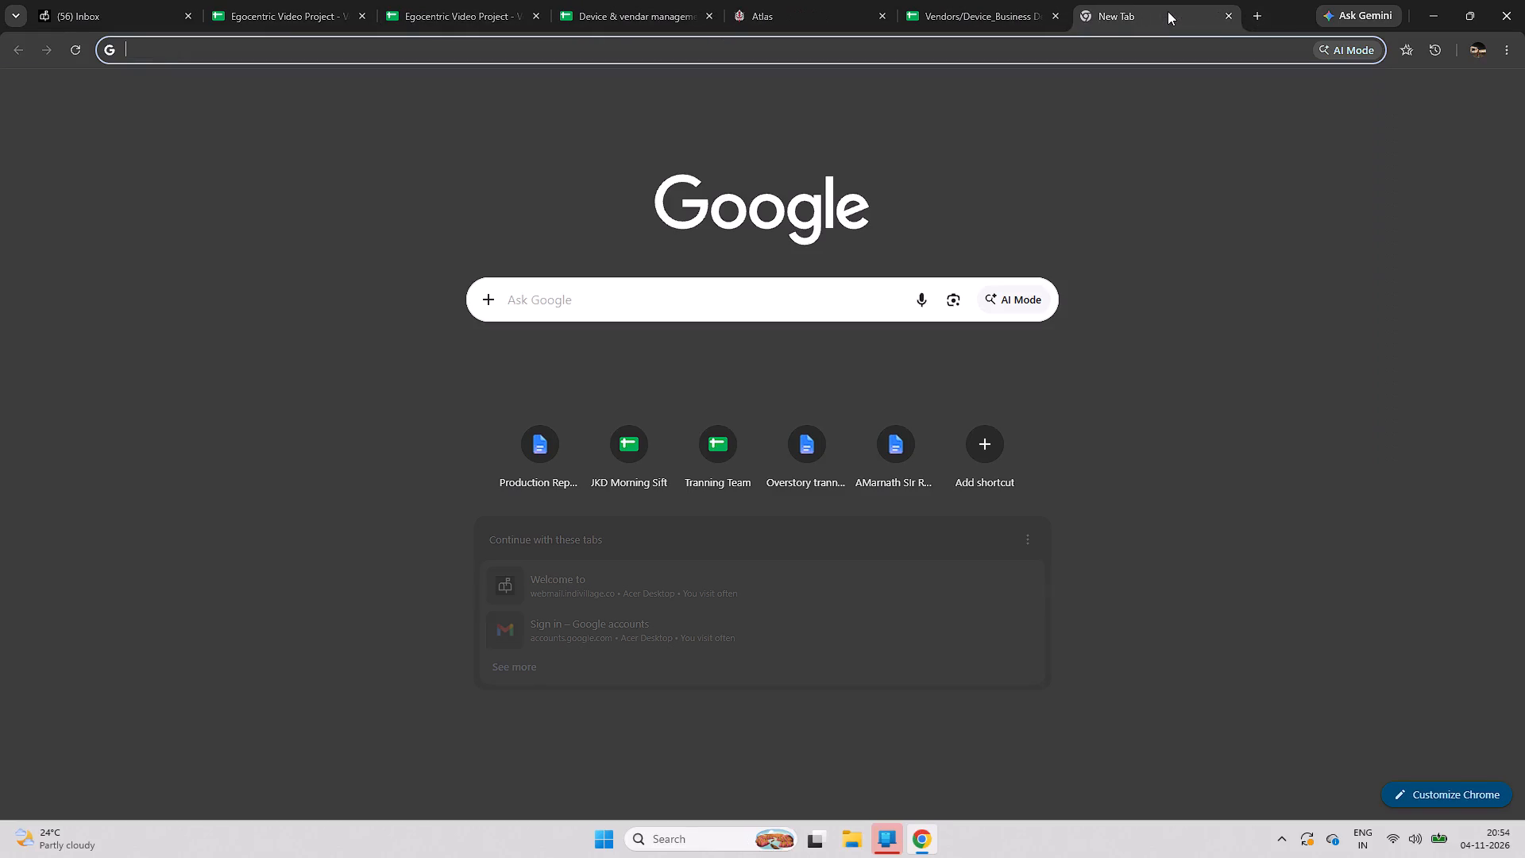
text(ky)
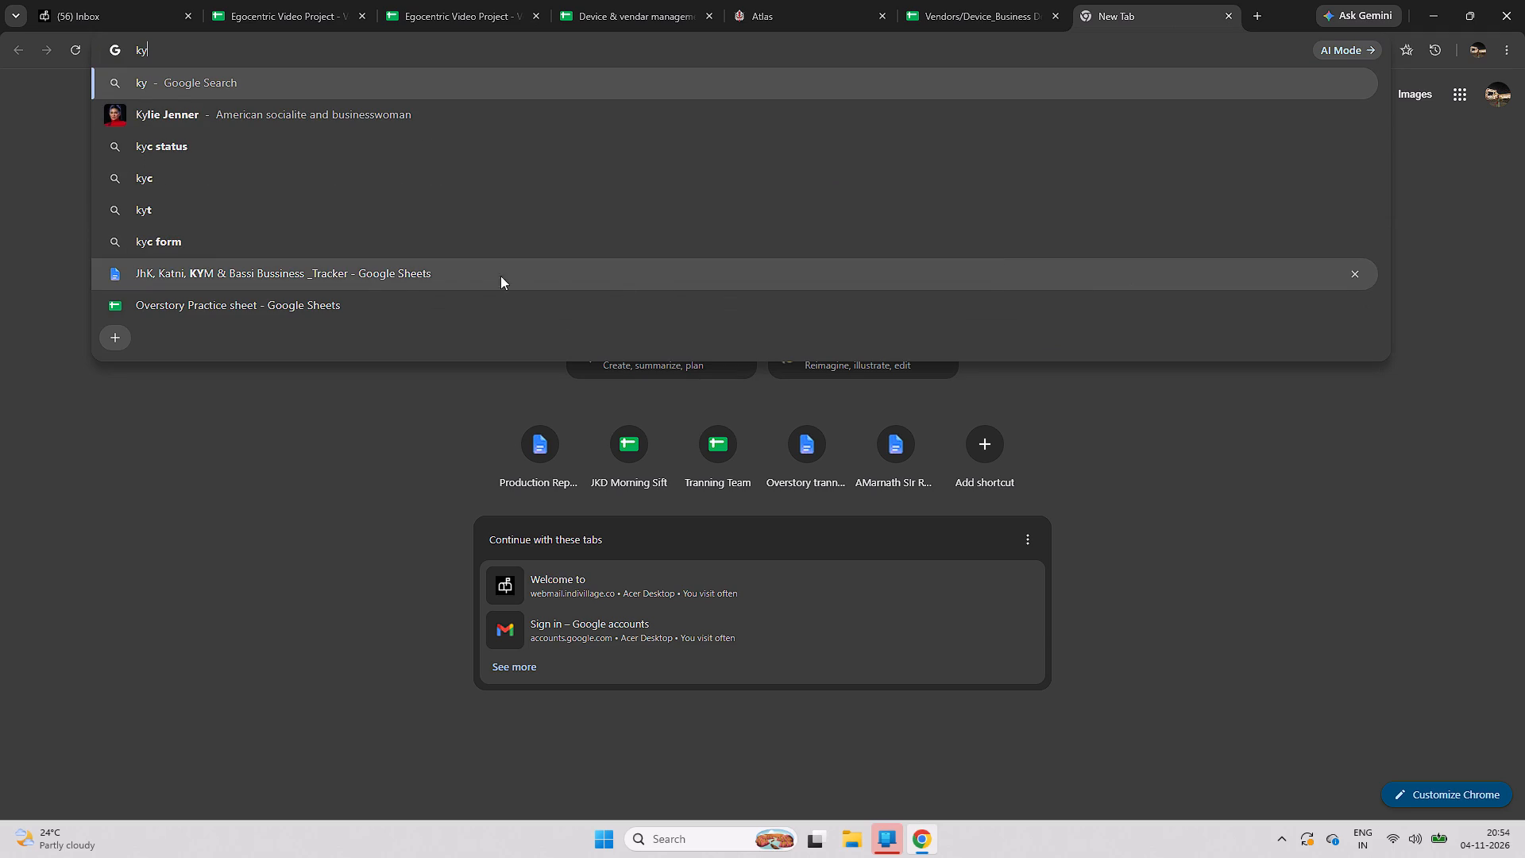
click(418, 279)
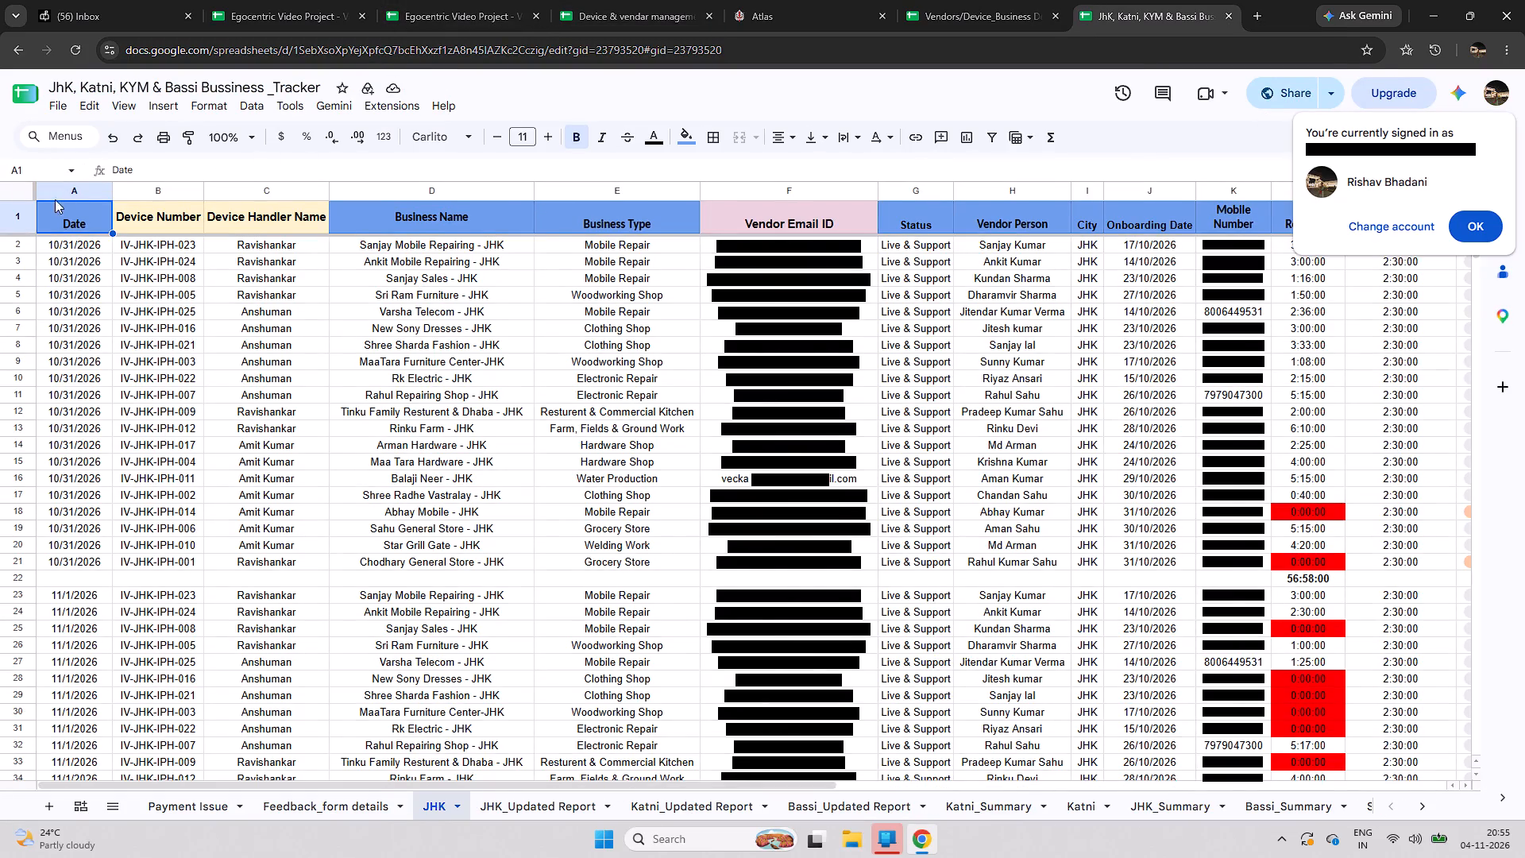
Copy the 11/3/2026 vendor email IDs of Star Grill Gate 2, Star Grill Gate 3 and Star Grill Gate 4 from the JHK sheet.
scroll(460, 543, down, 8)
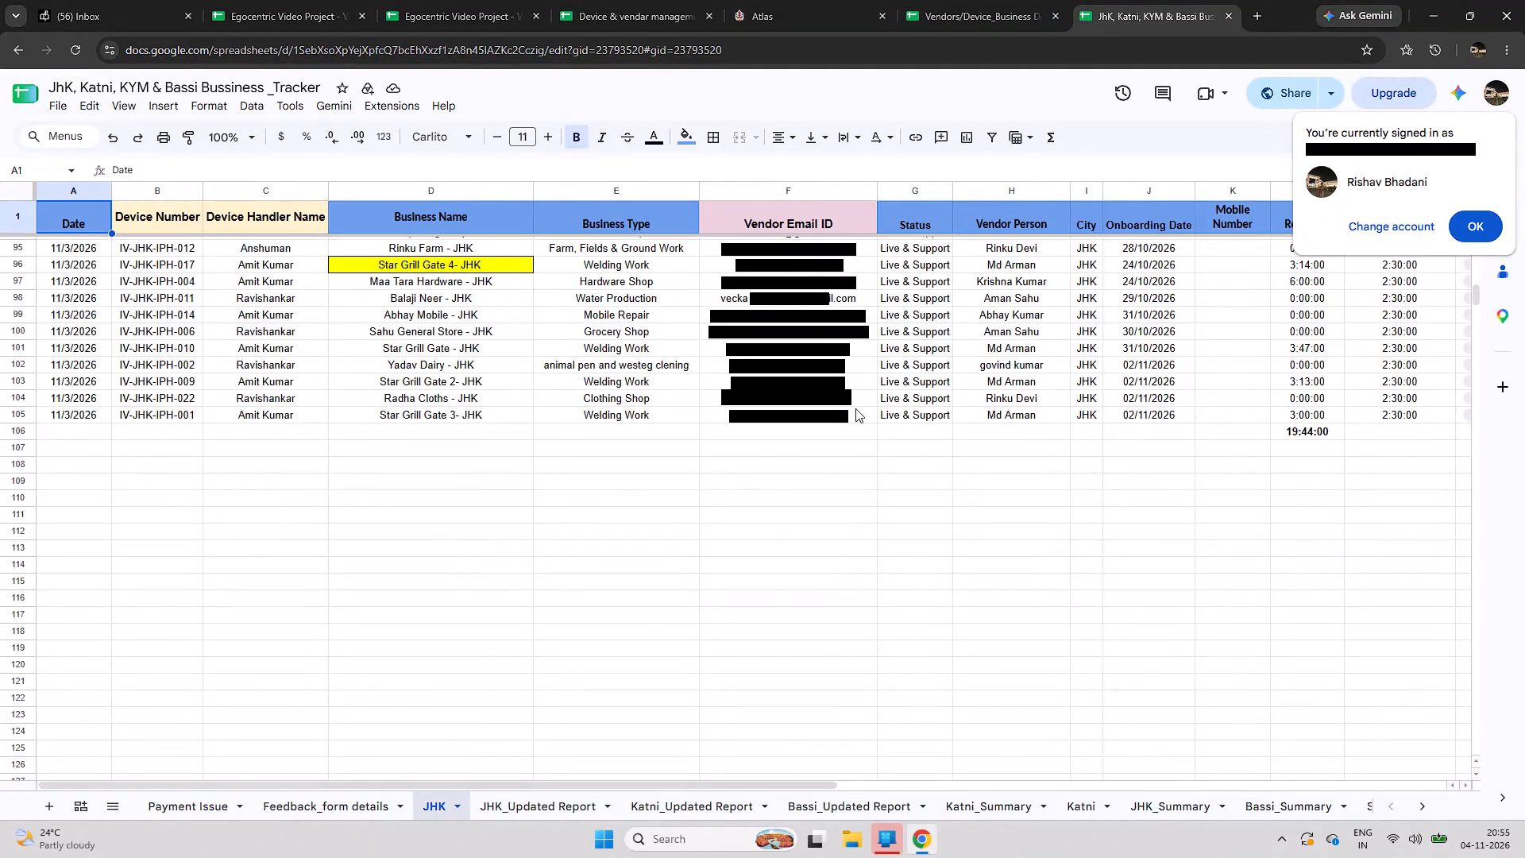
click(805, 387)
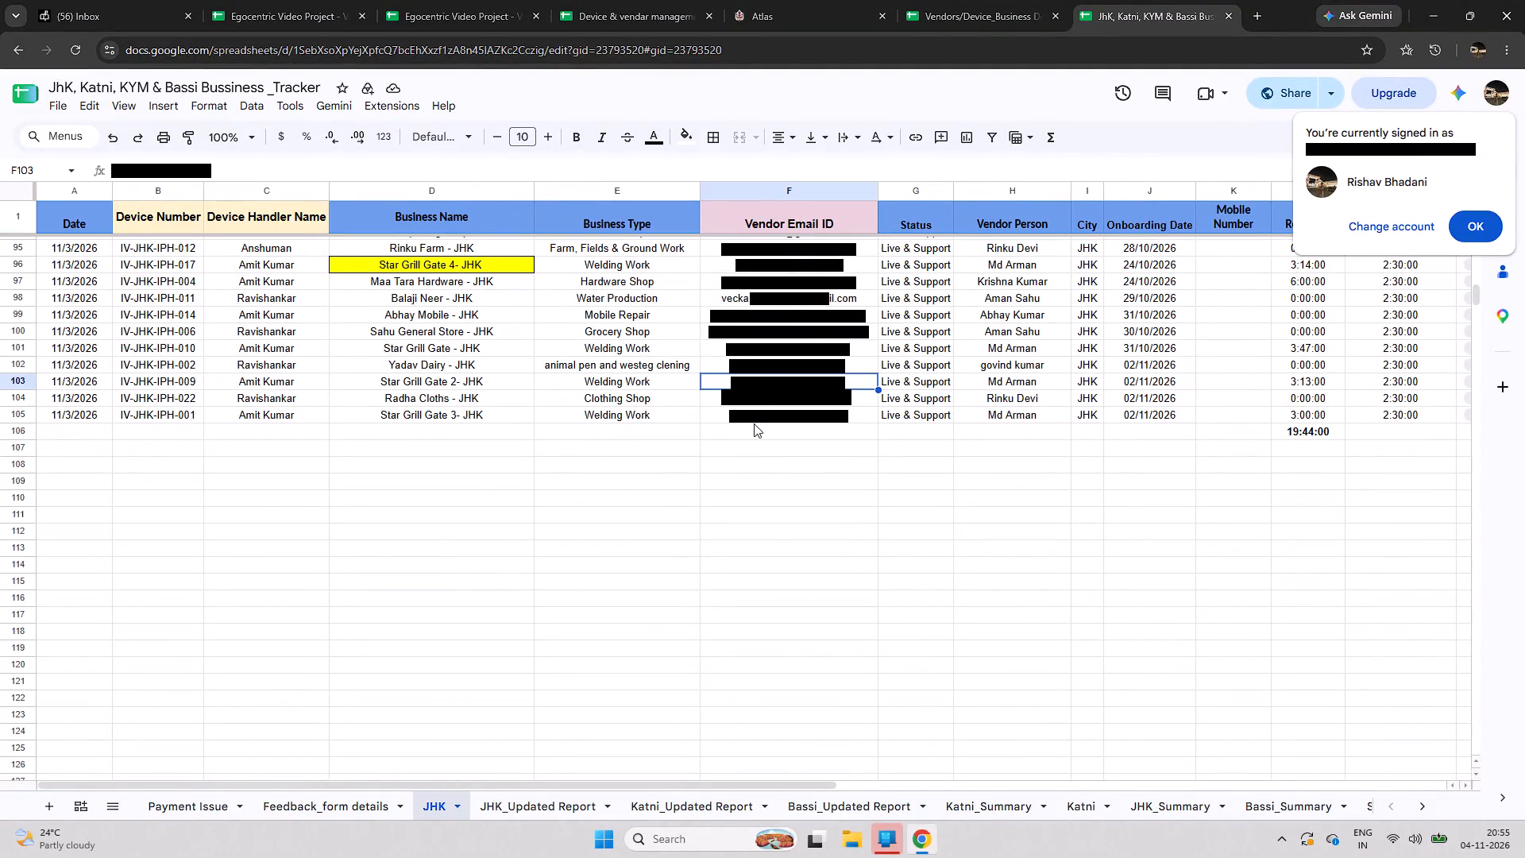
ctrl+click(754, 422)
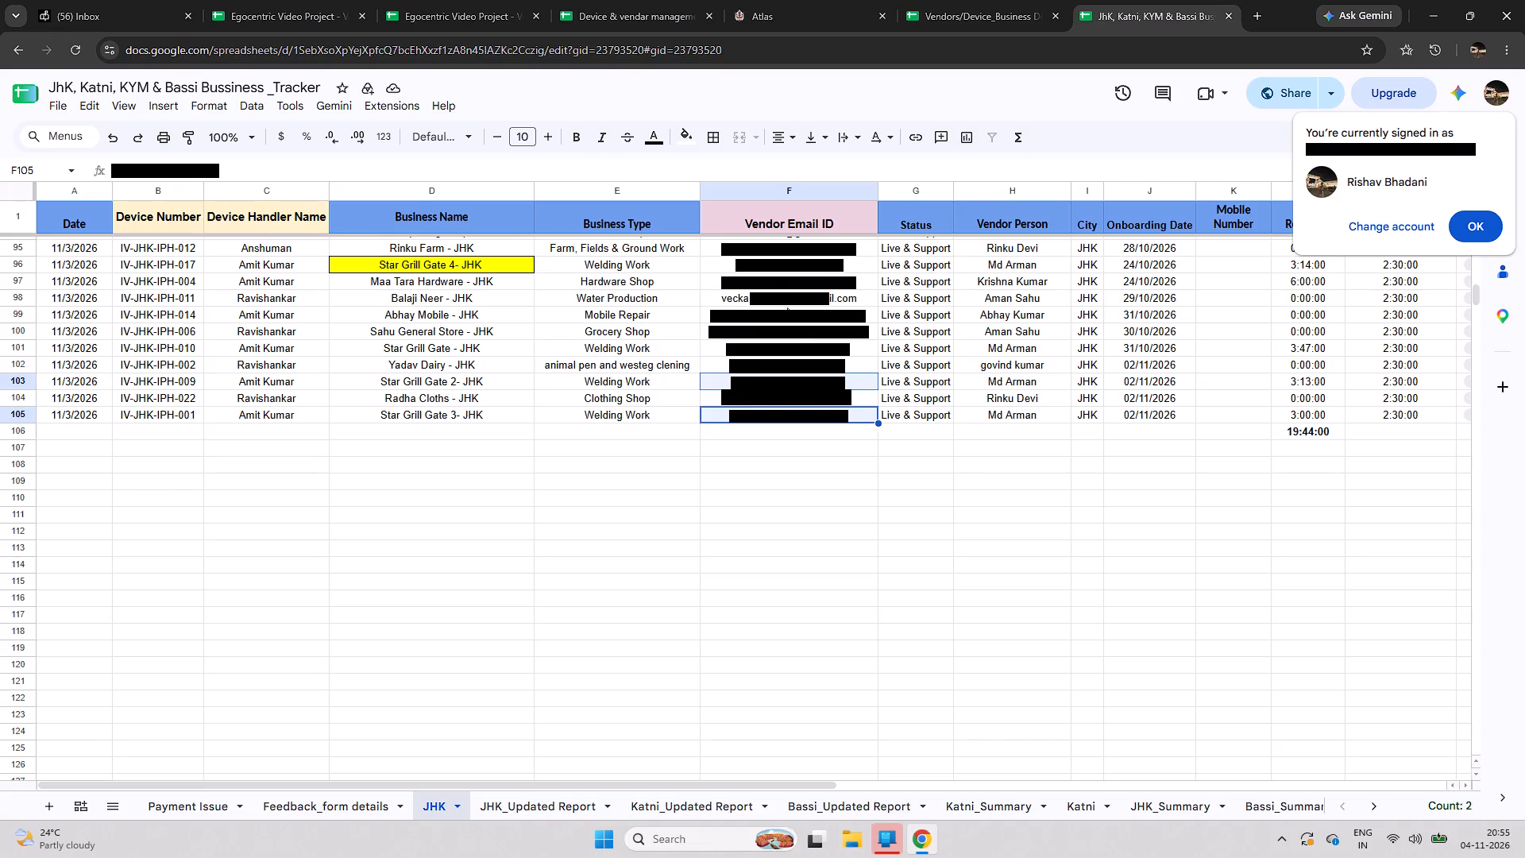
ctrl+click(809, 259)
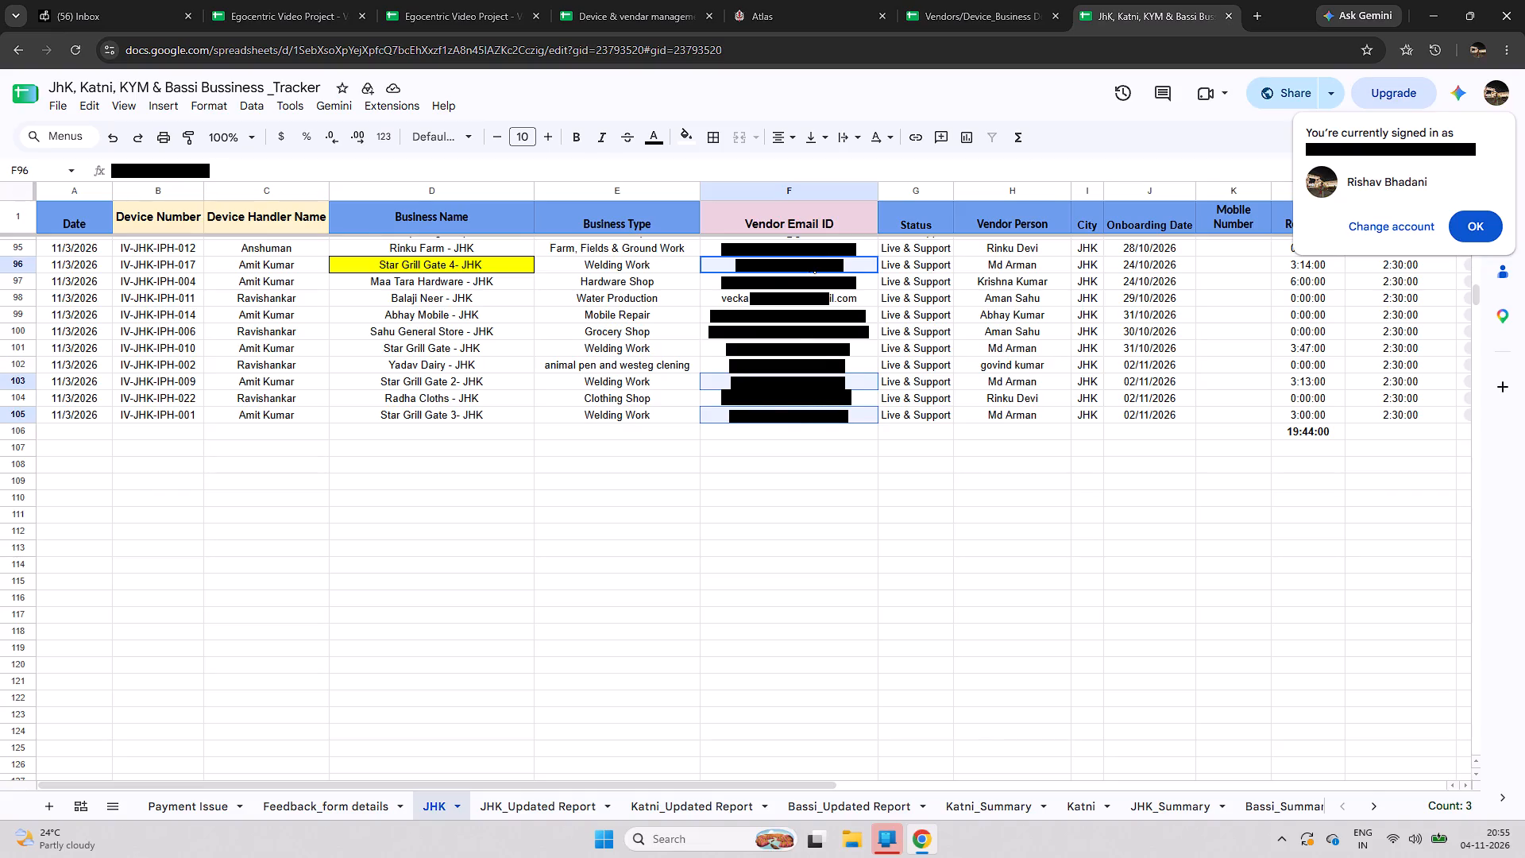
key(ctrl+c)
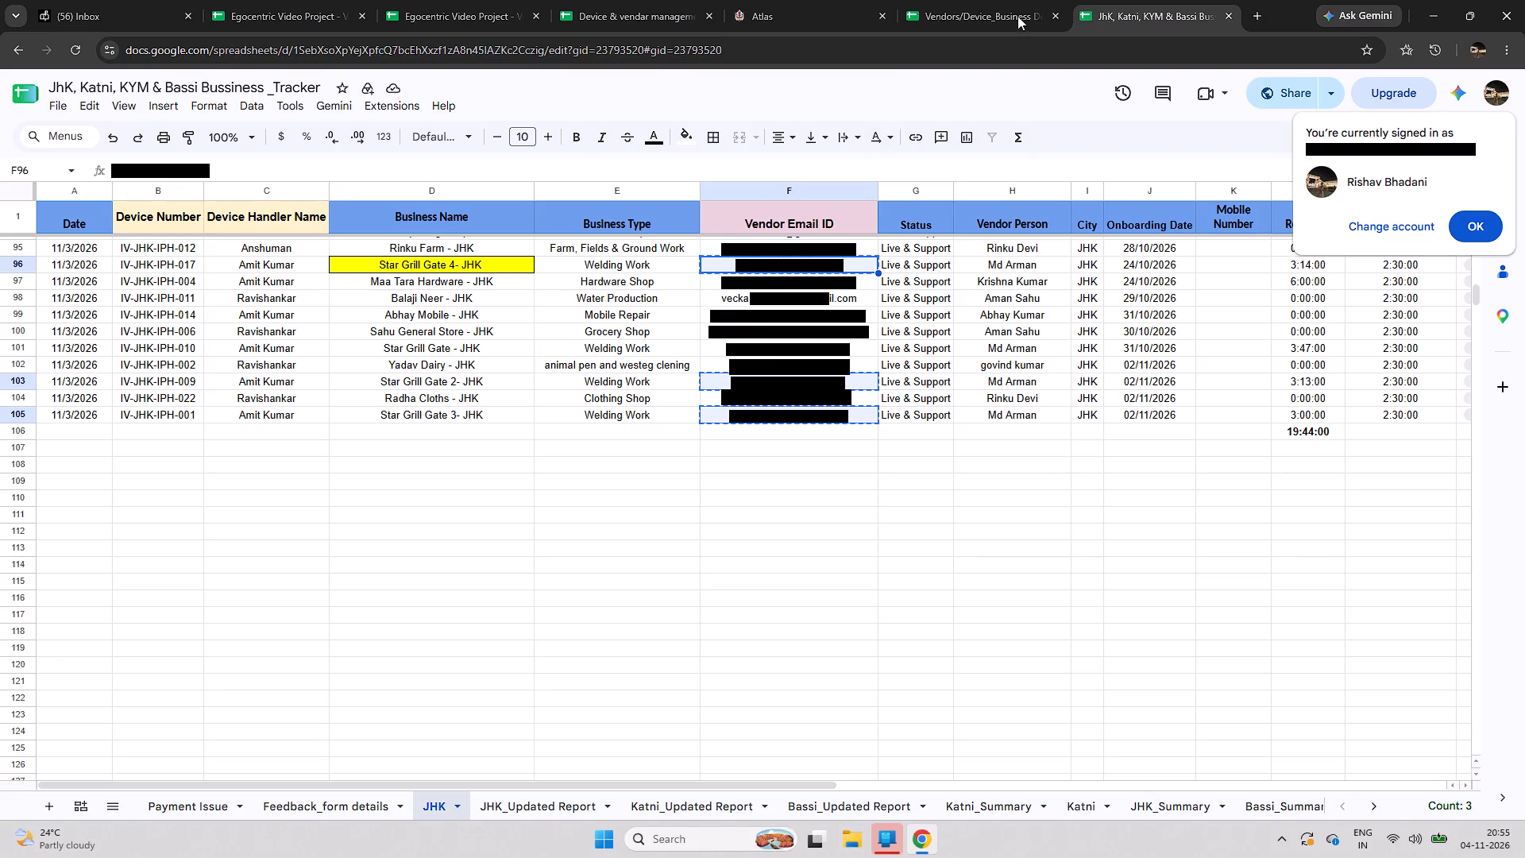
Copy only the 11/3/2026 vendor email IDs of Star Grill Gate 2- JHK and Star Grill Gate 3- JHK.
click(797, 626)
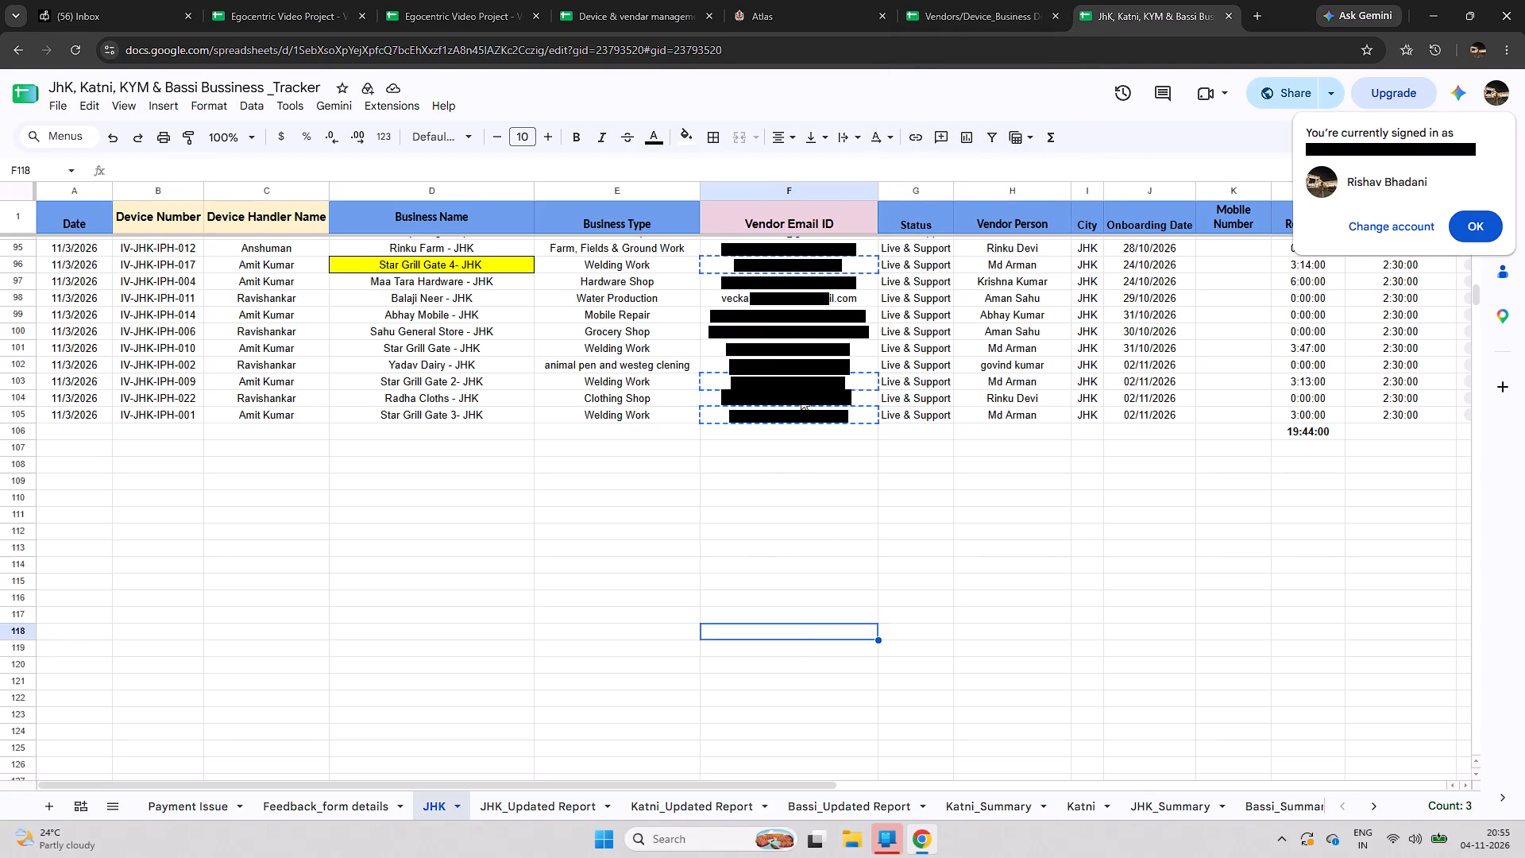
click(836, 381)
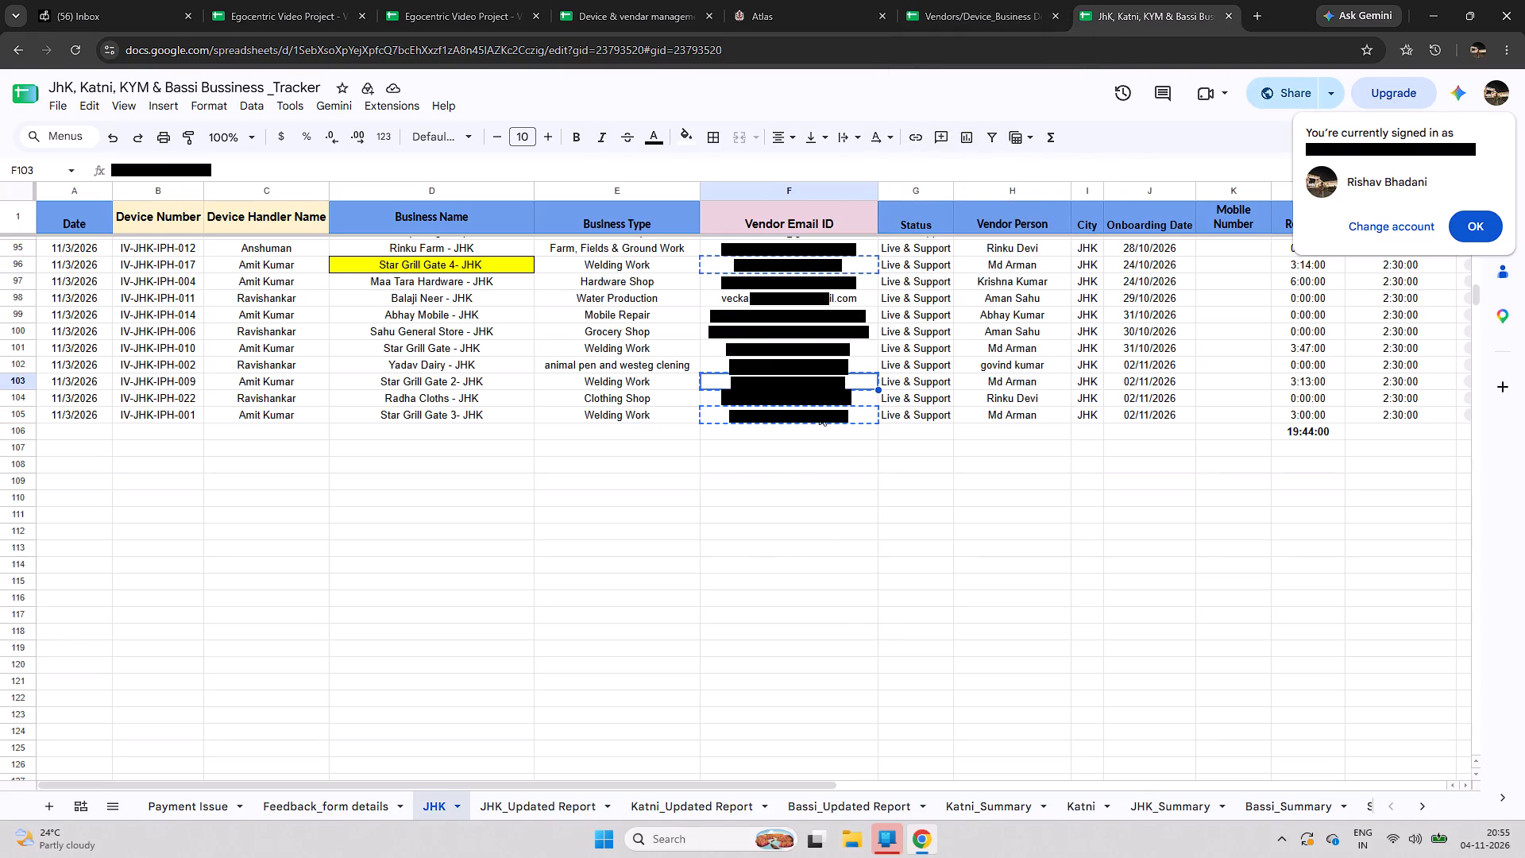
shift+click(809, 417)
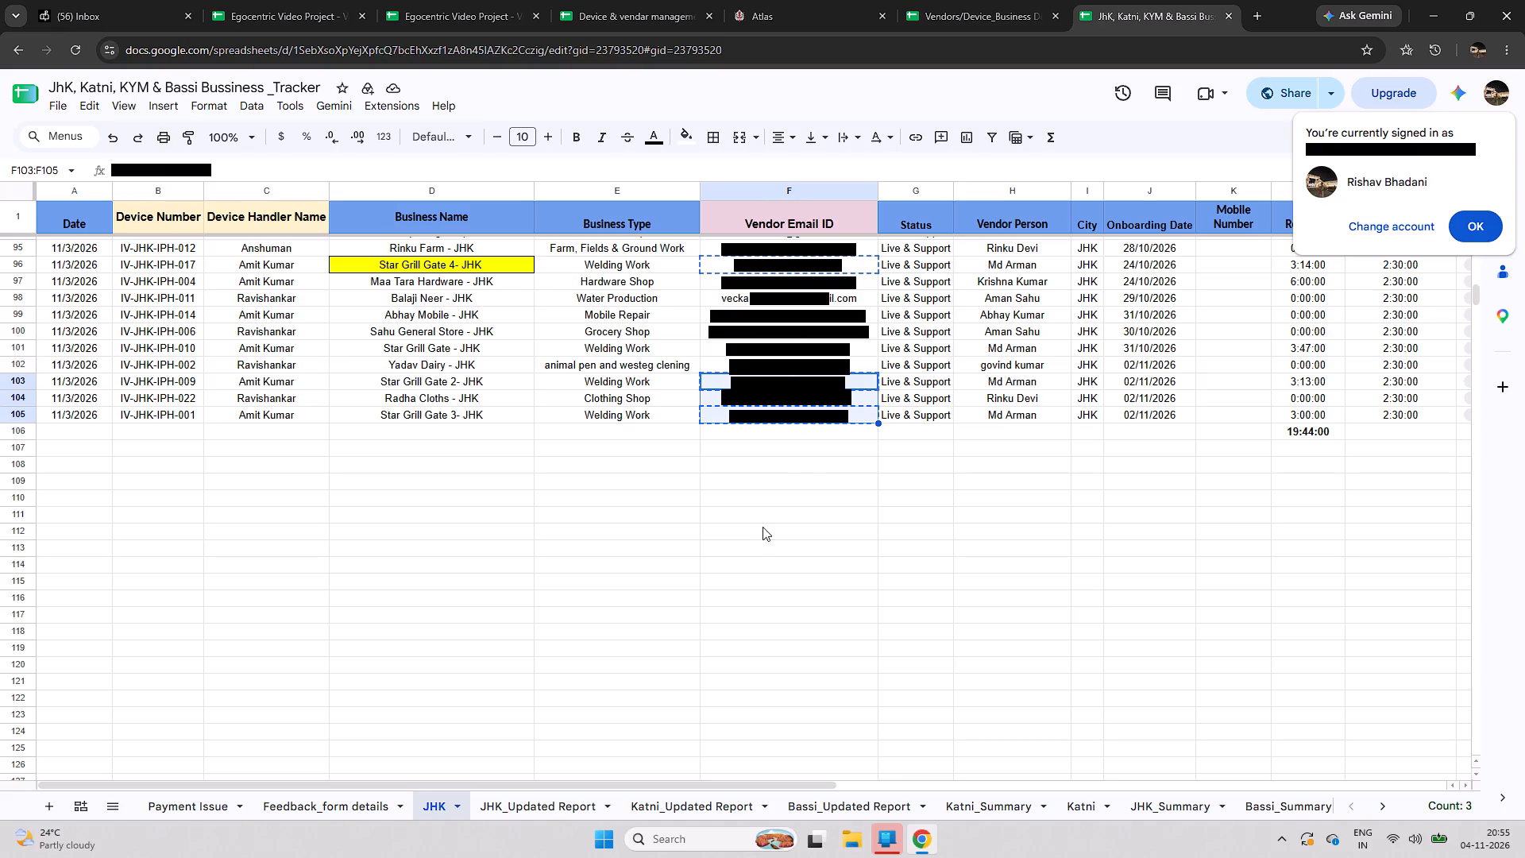
click(763, 525)
click(784, 381)
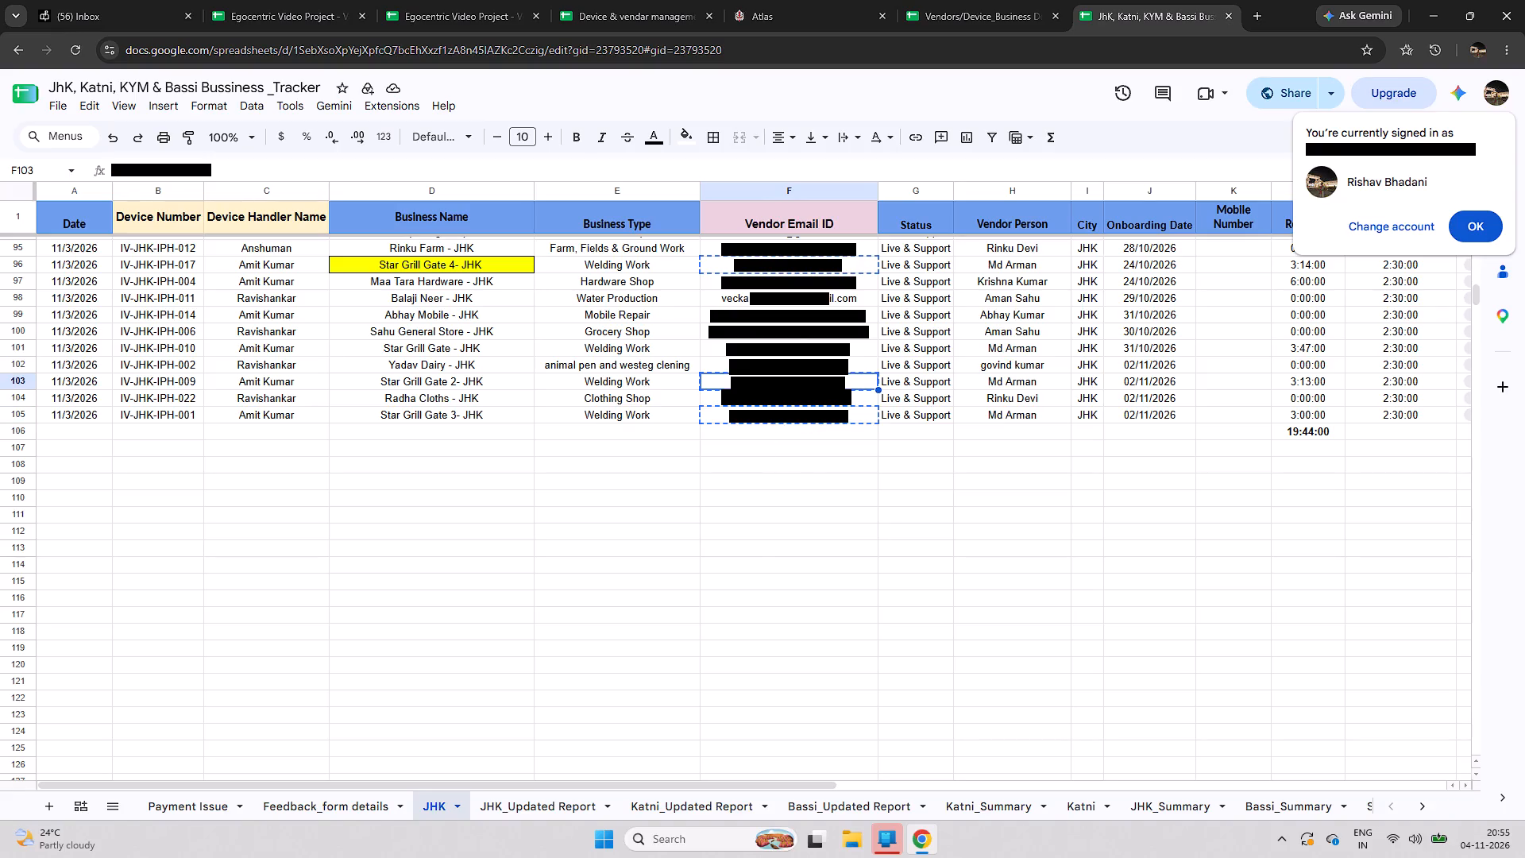
ctrl+click(762, 417)
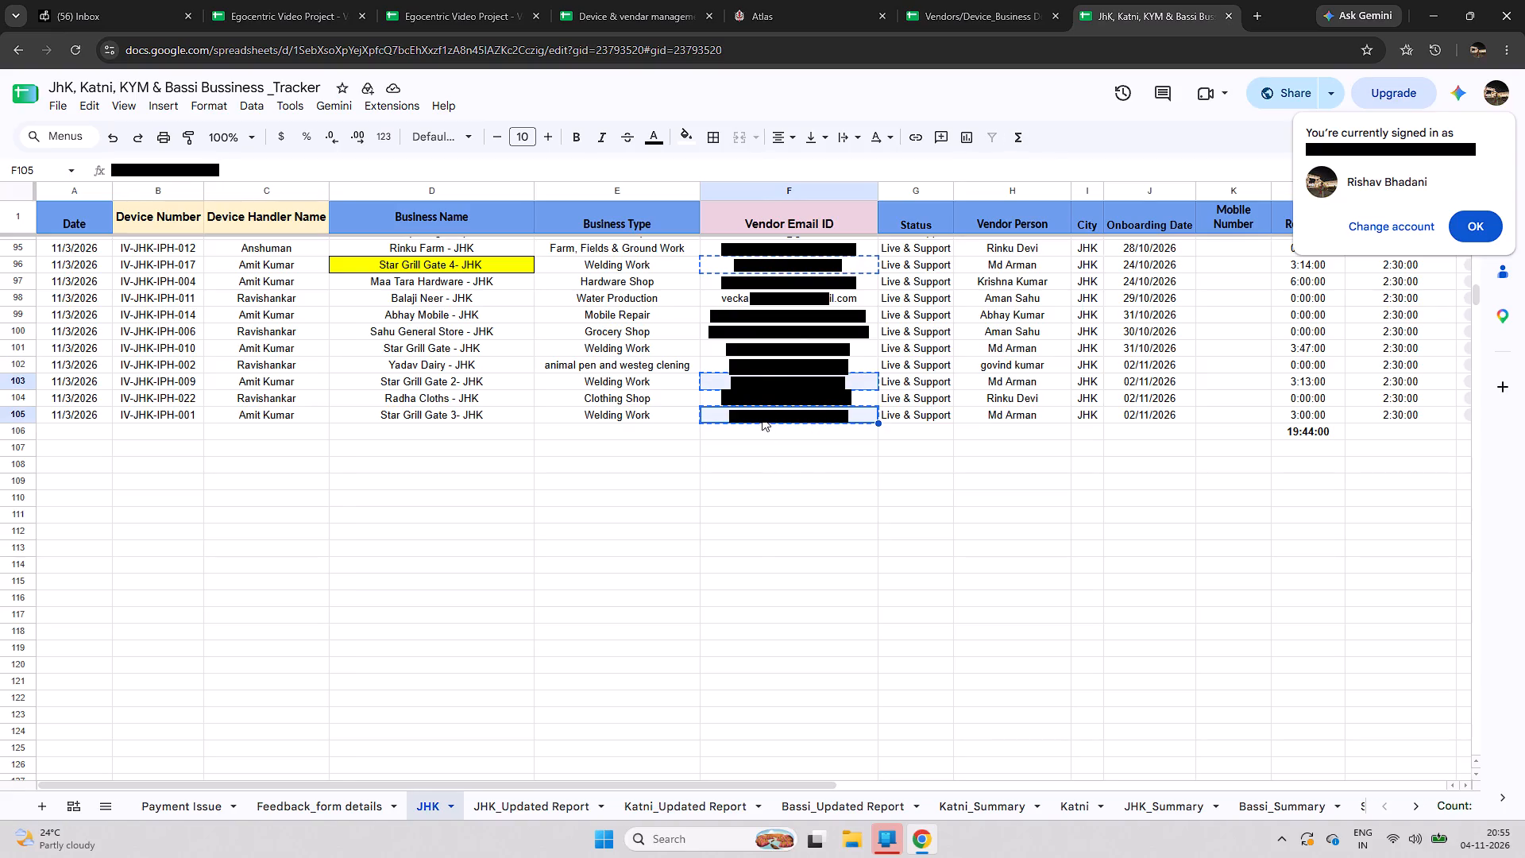
key(ctrl+c)
Switch to the Vendors/Device_Business Details spreadsheet.
click(985, 0)
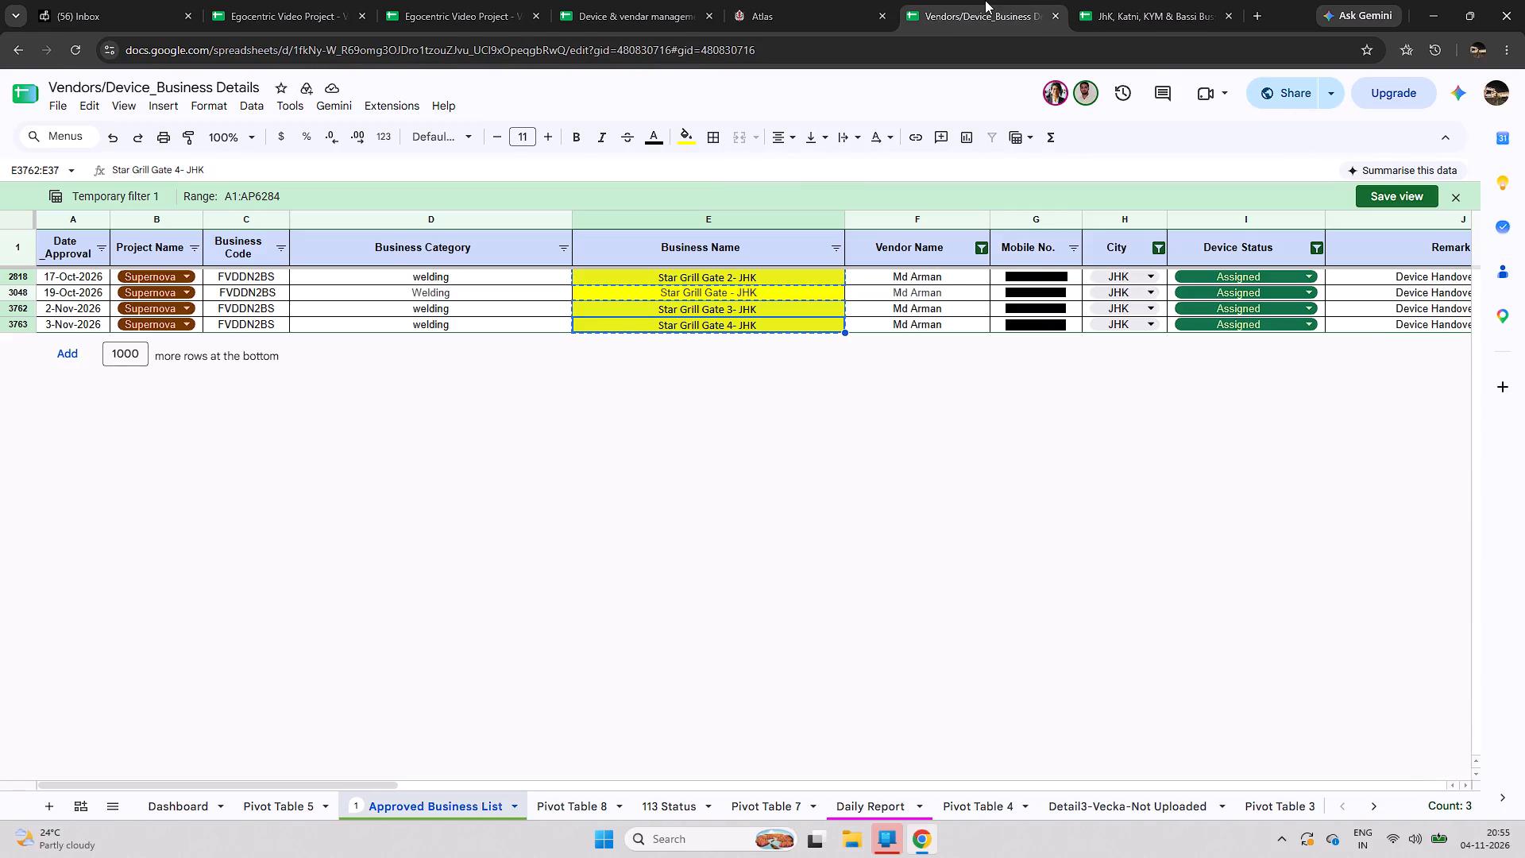
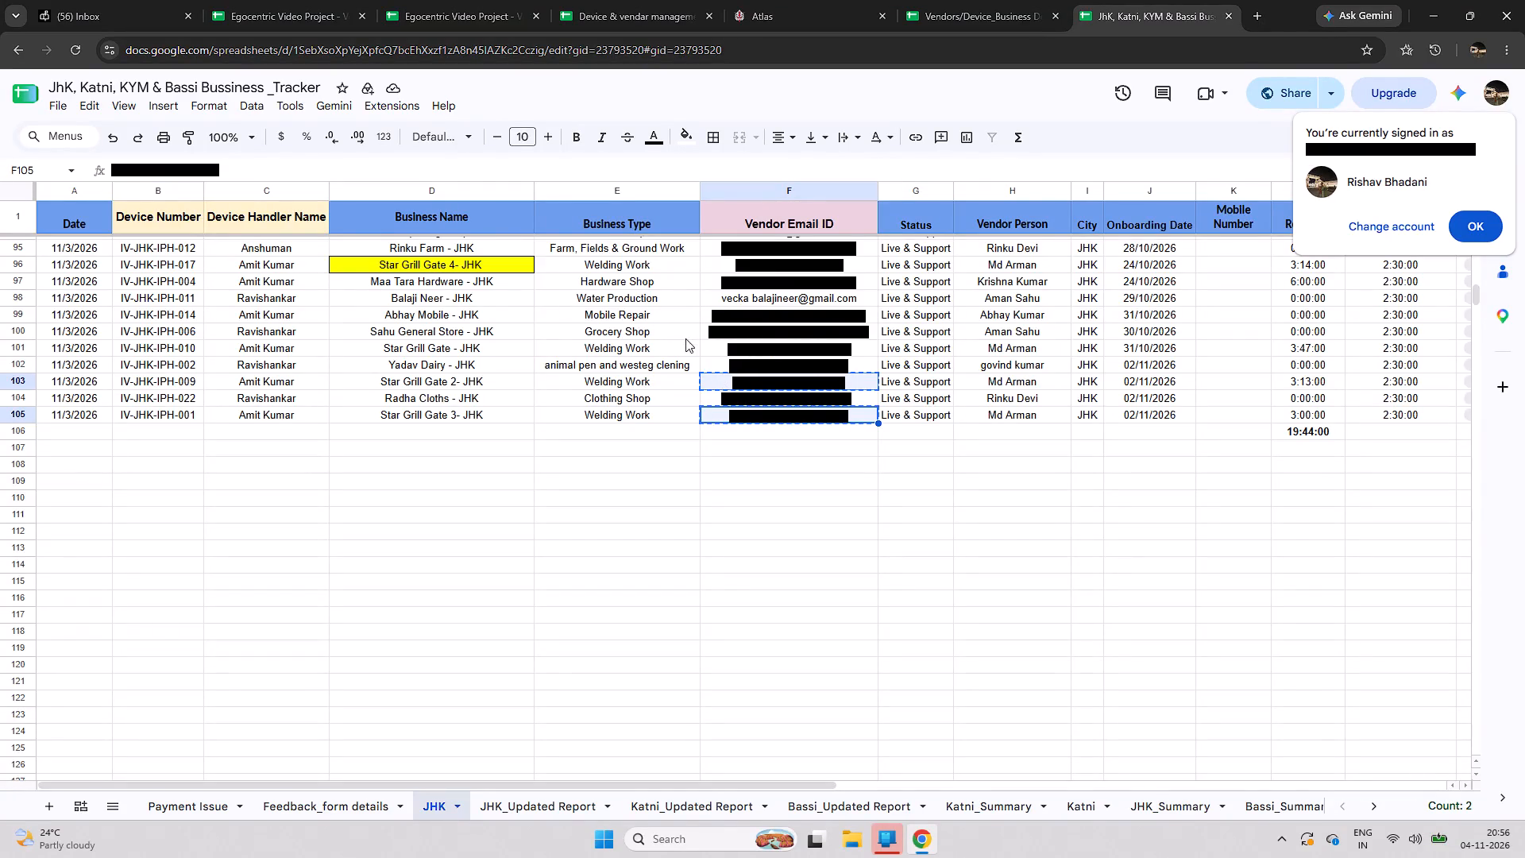
Copy the 11/3/2026 vendor email ID of Star Grill Gate - JHK from the JHK sheet.
click(733, 346)
key(ctrl+c)
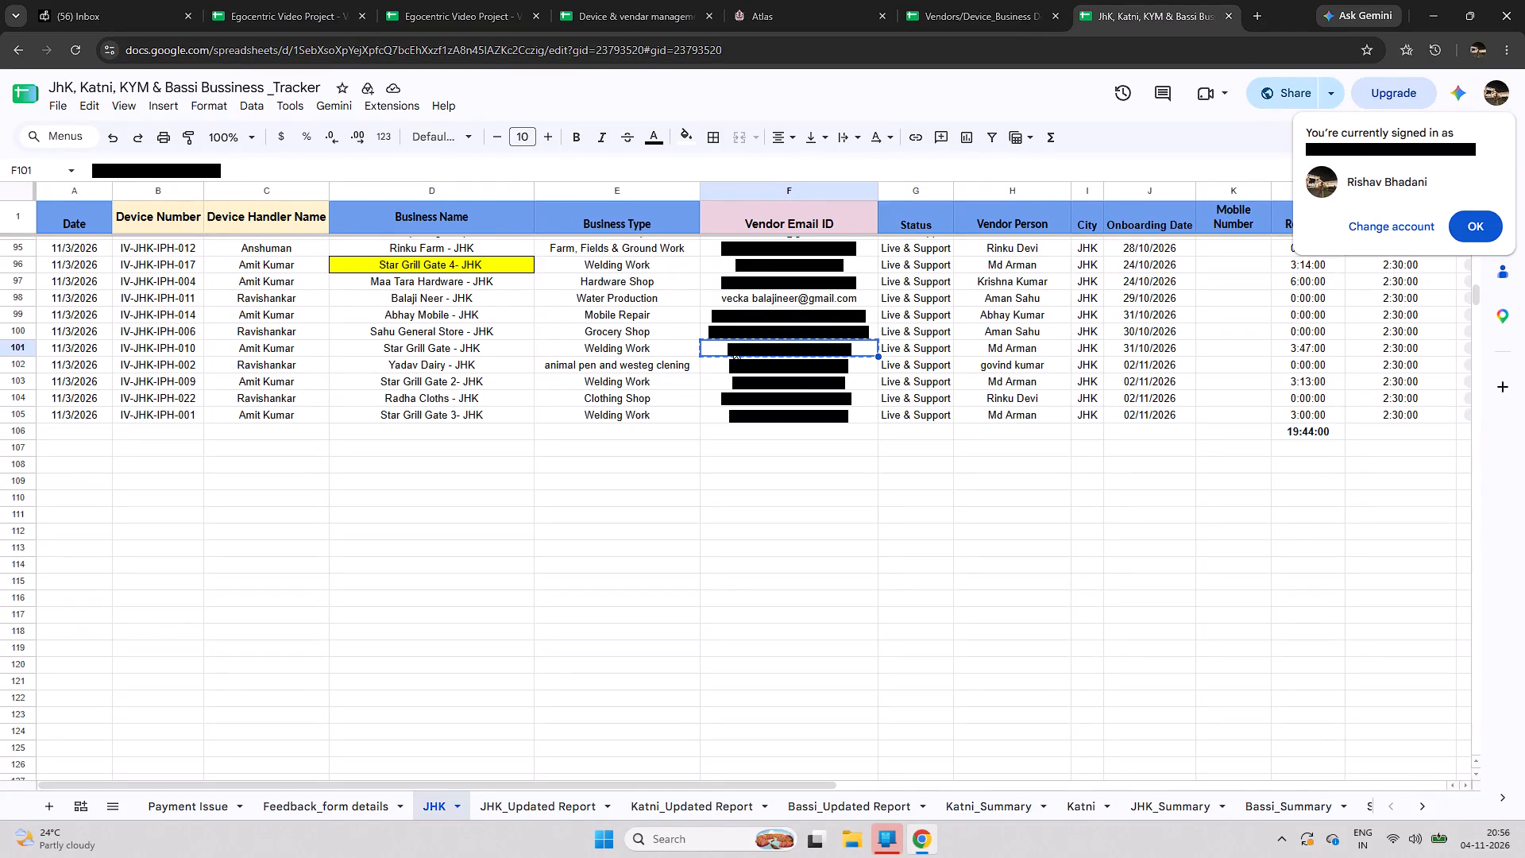
View the Approved Business List in Vendors/Device_Business Details and the From 2nd Nov sheet in Device & vendar management.
click(944, 0)
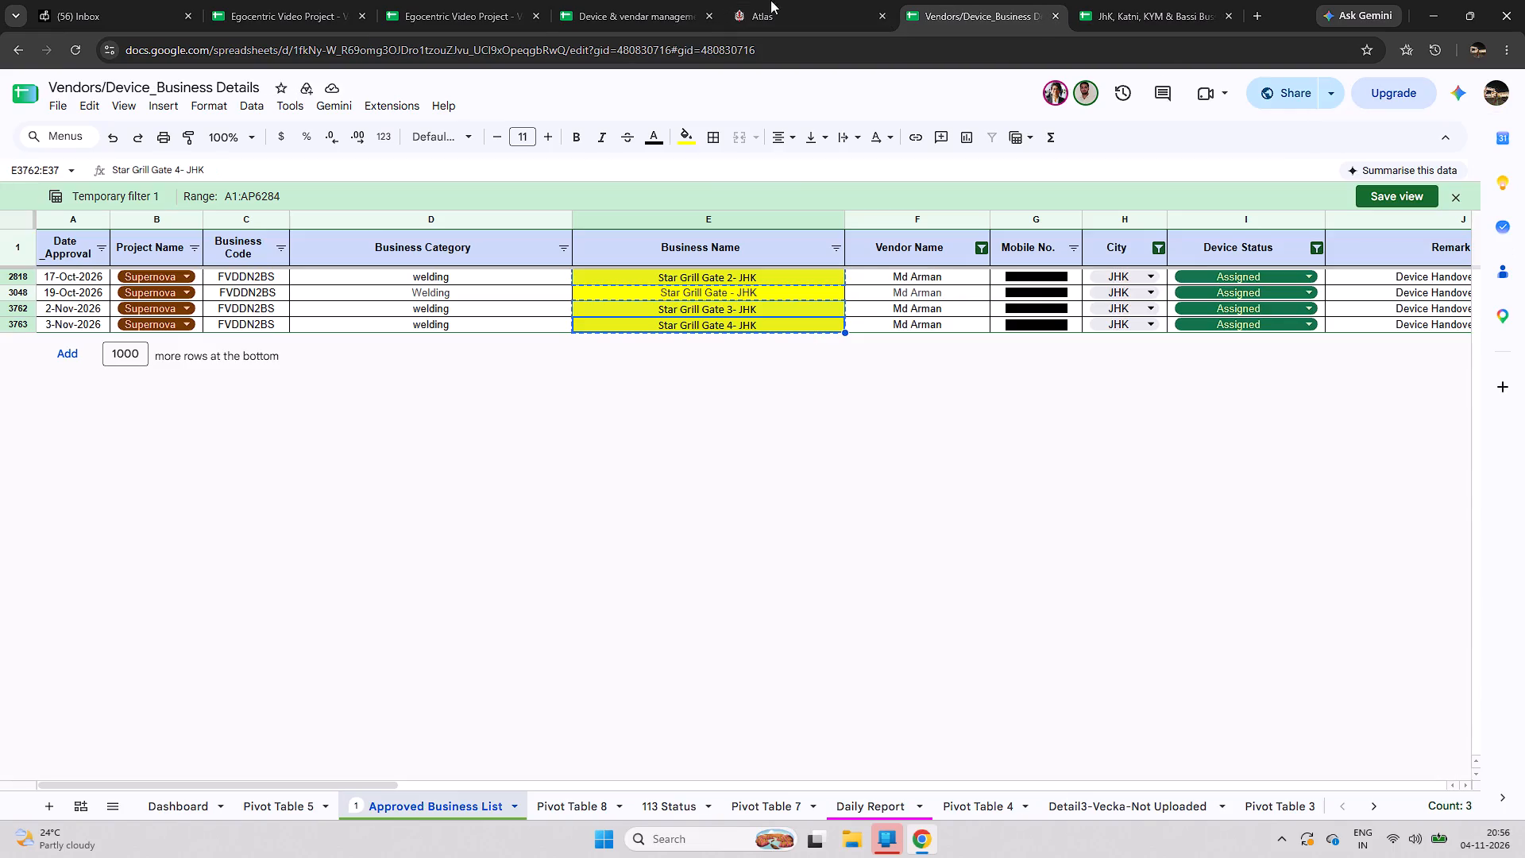
click(653, 0)
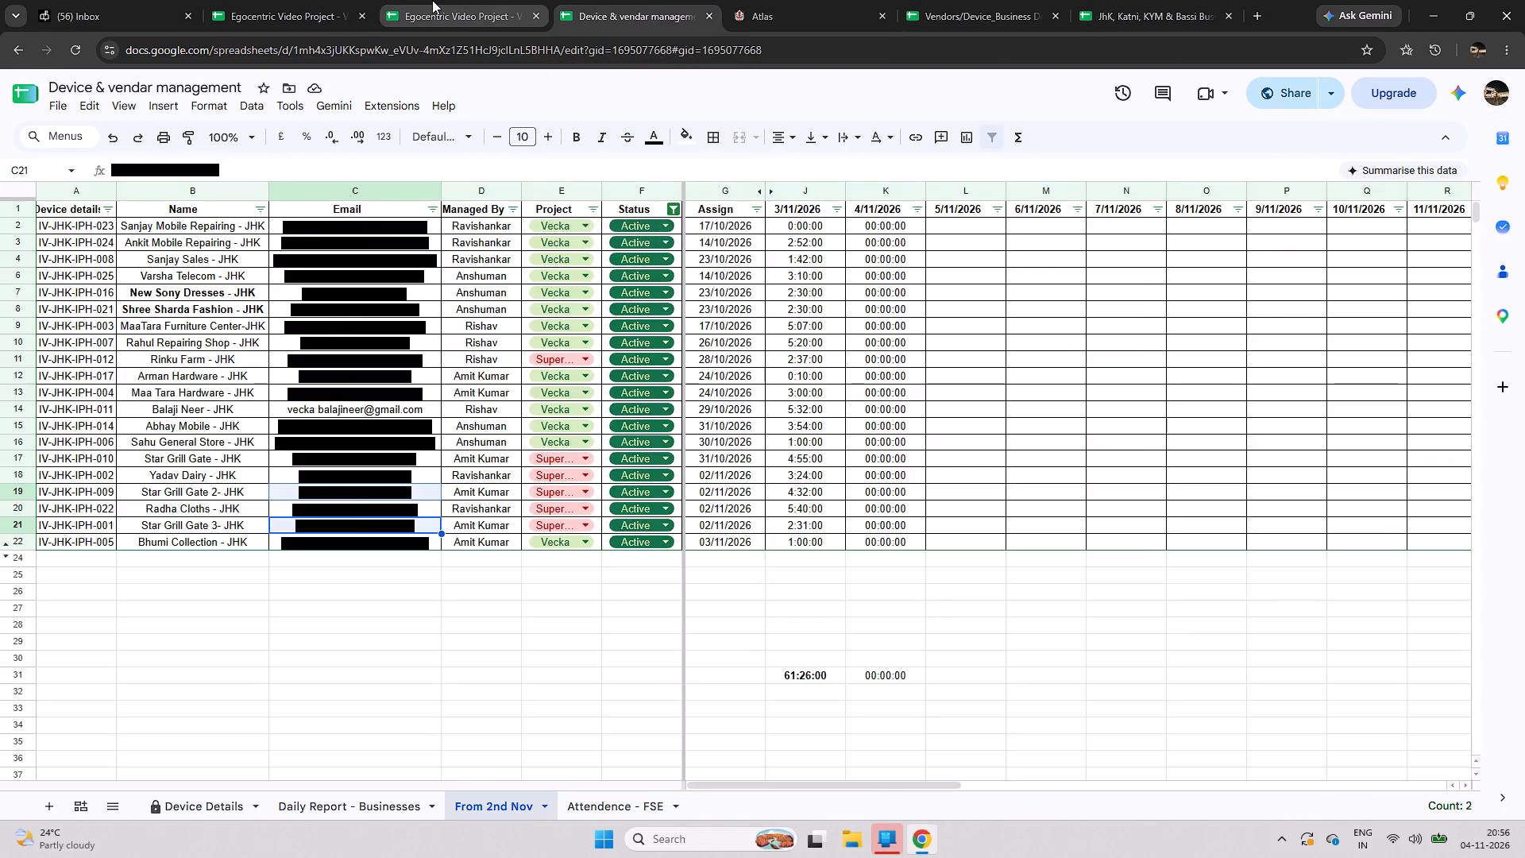
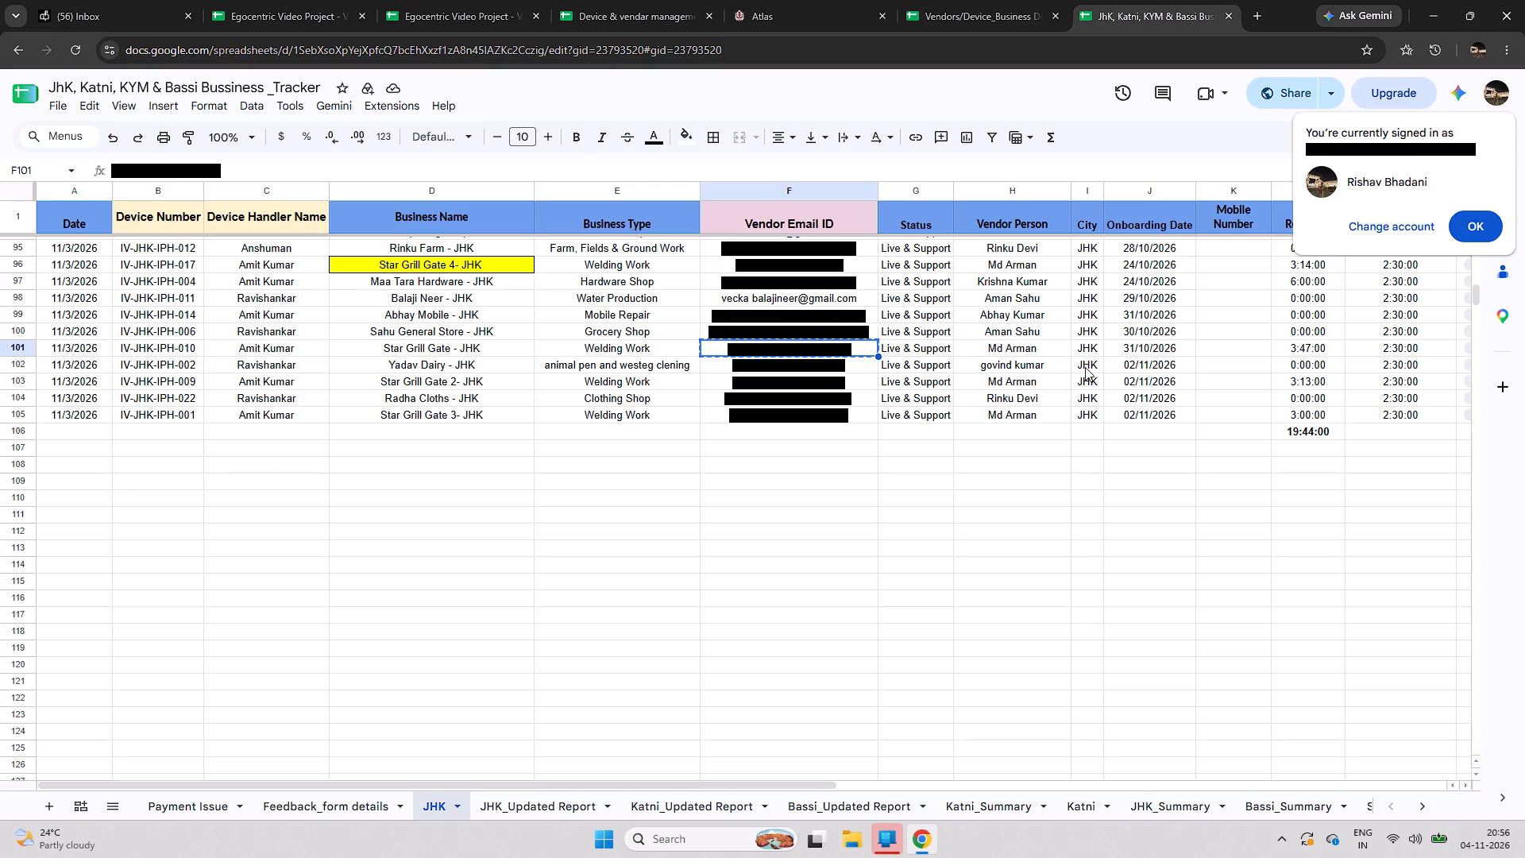
Replace the onboarding date of Star Grill Gate - JHK in its 11/3/2026 row with the current date, 11/4/2026.
click(1135, 348)
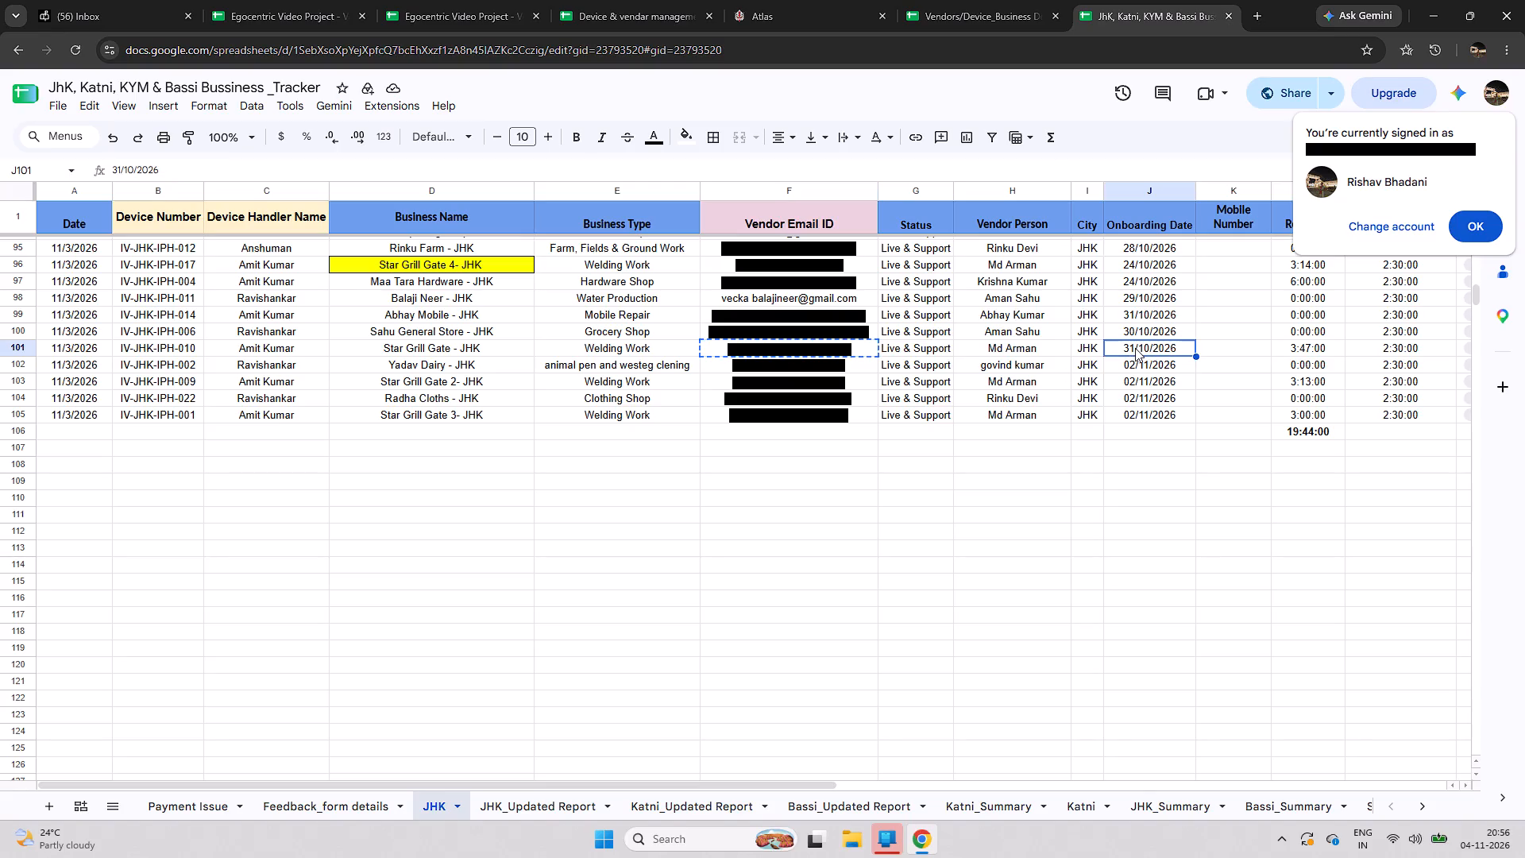
key(BackSpace)
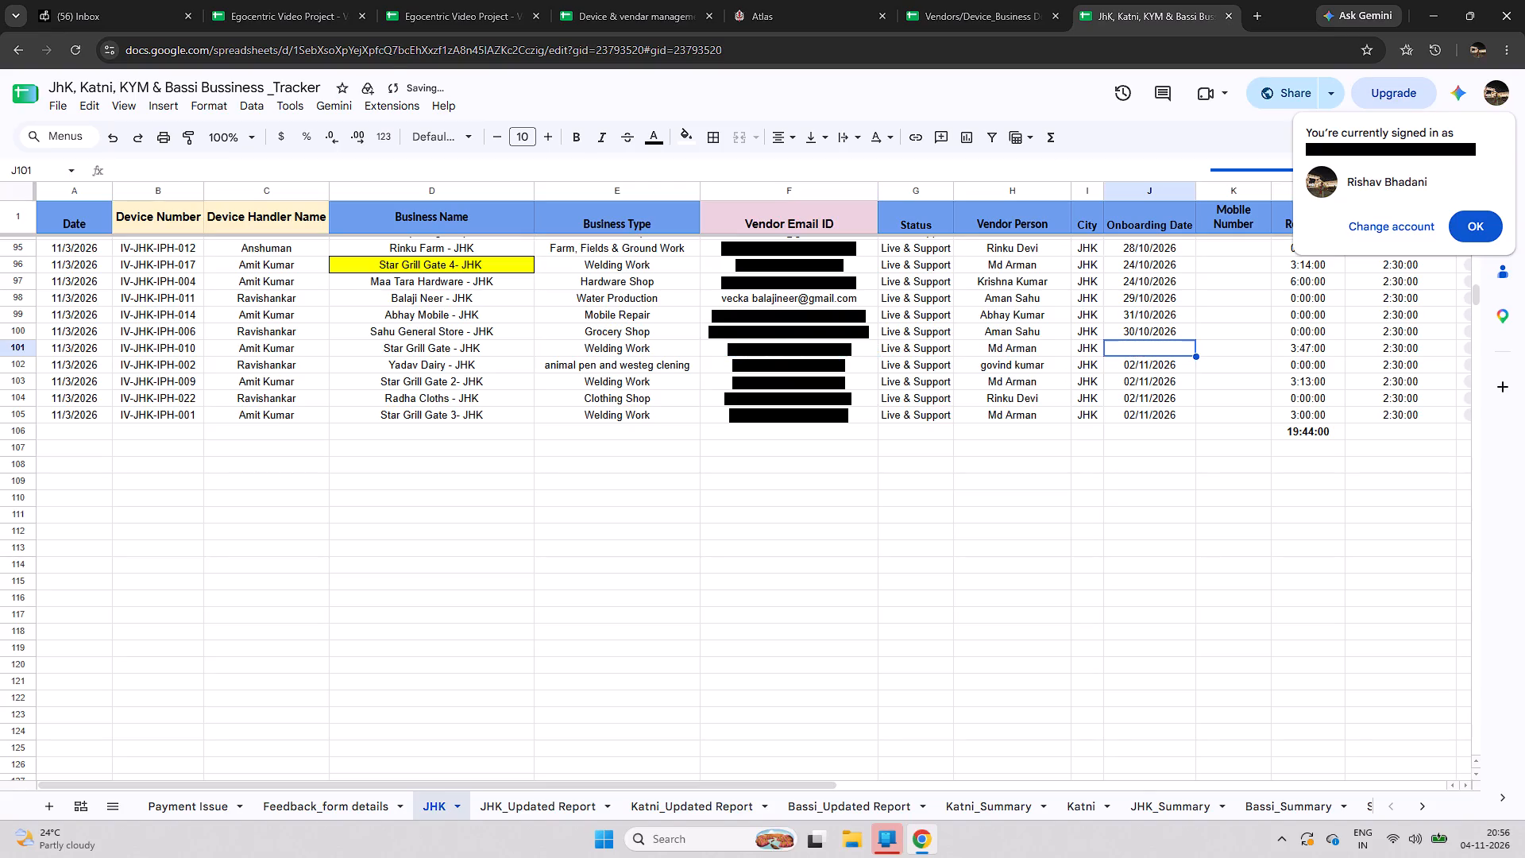
key(ctrl+semicolon)
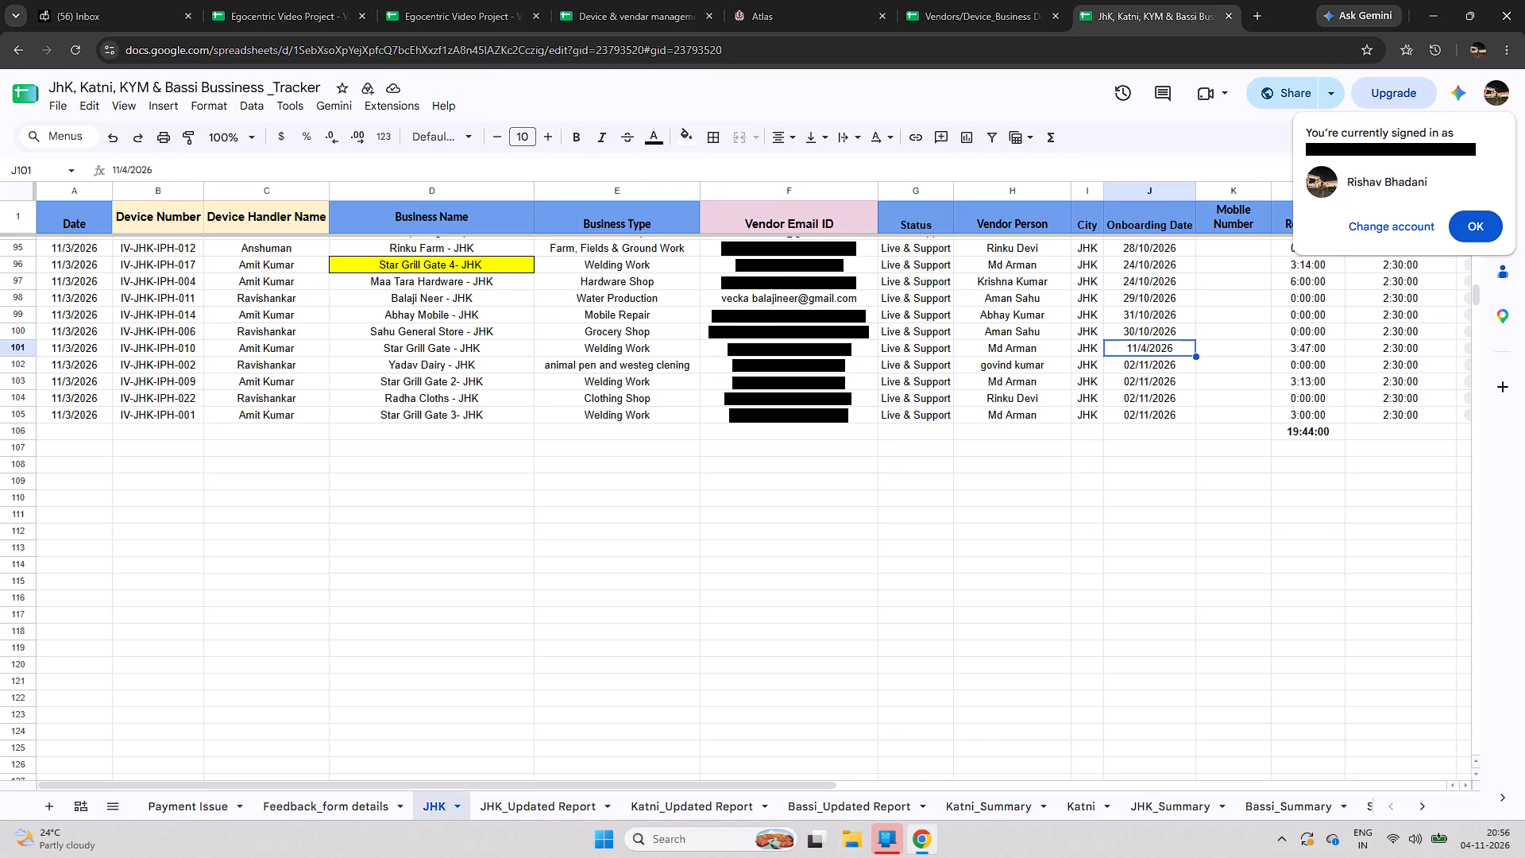
Switch to the From 2nd Nov sheet in the Device & vendar management spreadsheet.
click(629, 0)
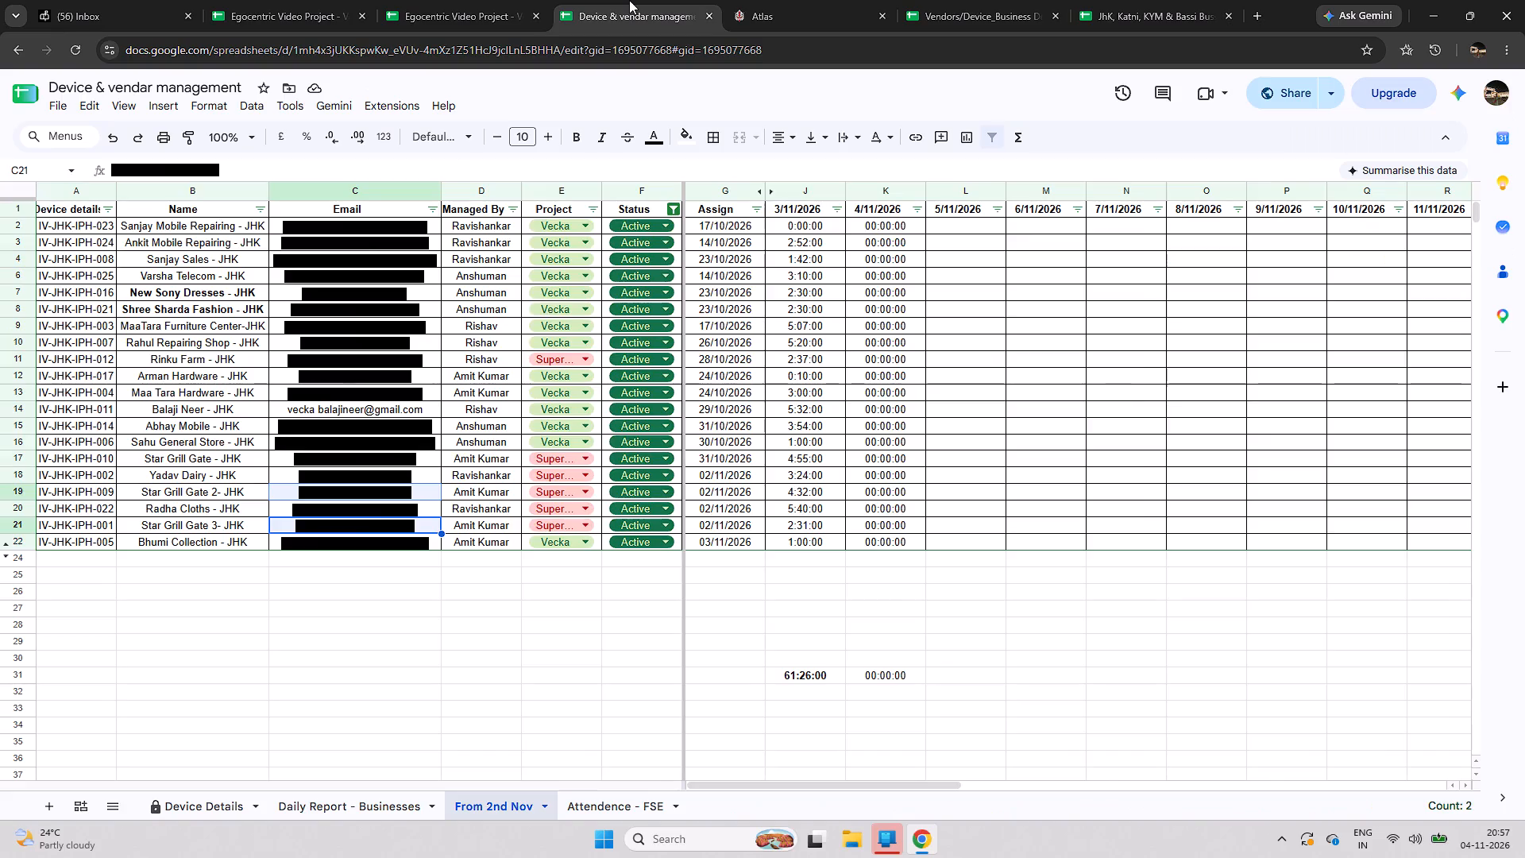
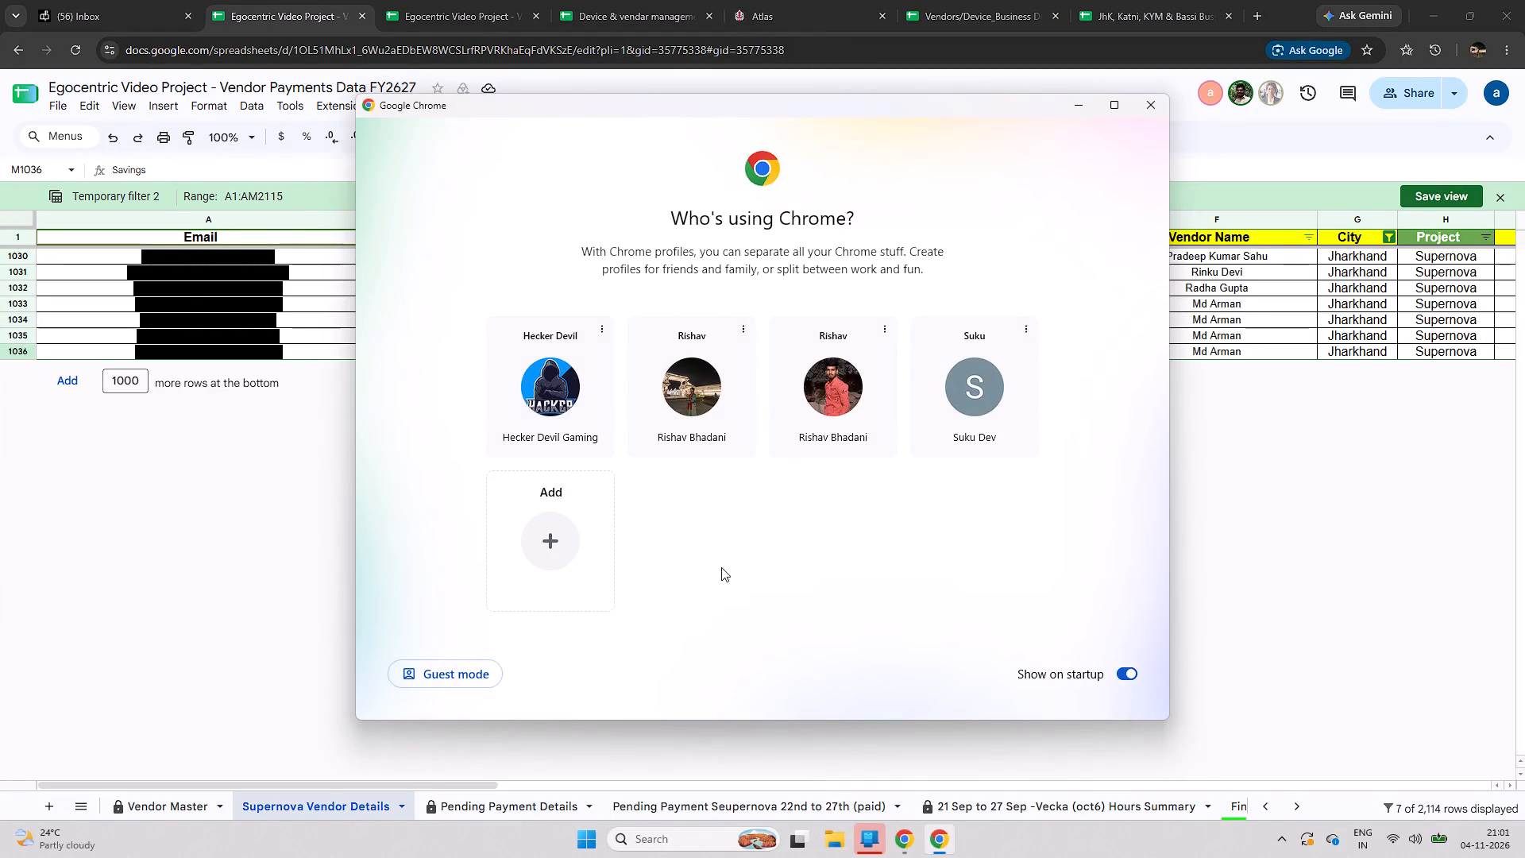
Start adding a new Chrome profile and open the Google account sign-in for it.
click(548, 543)
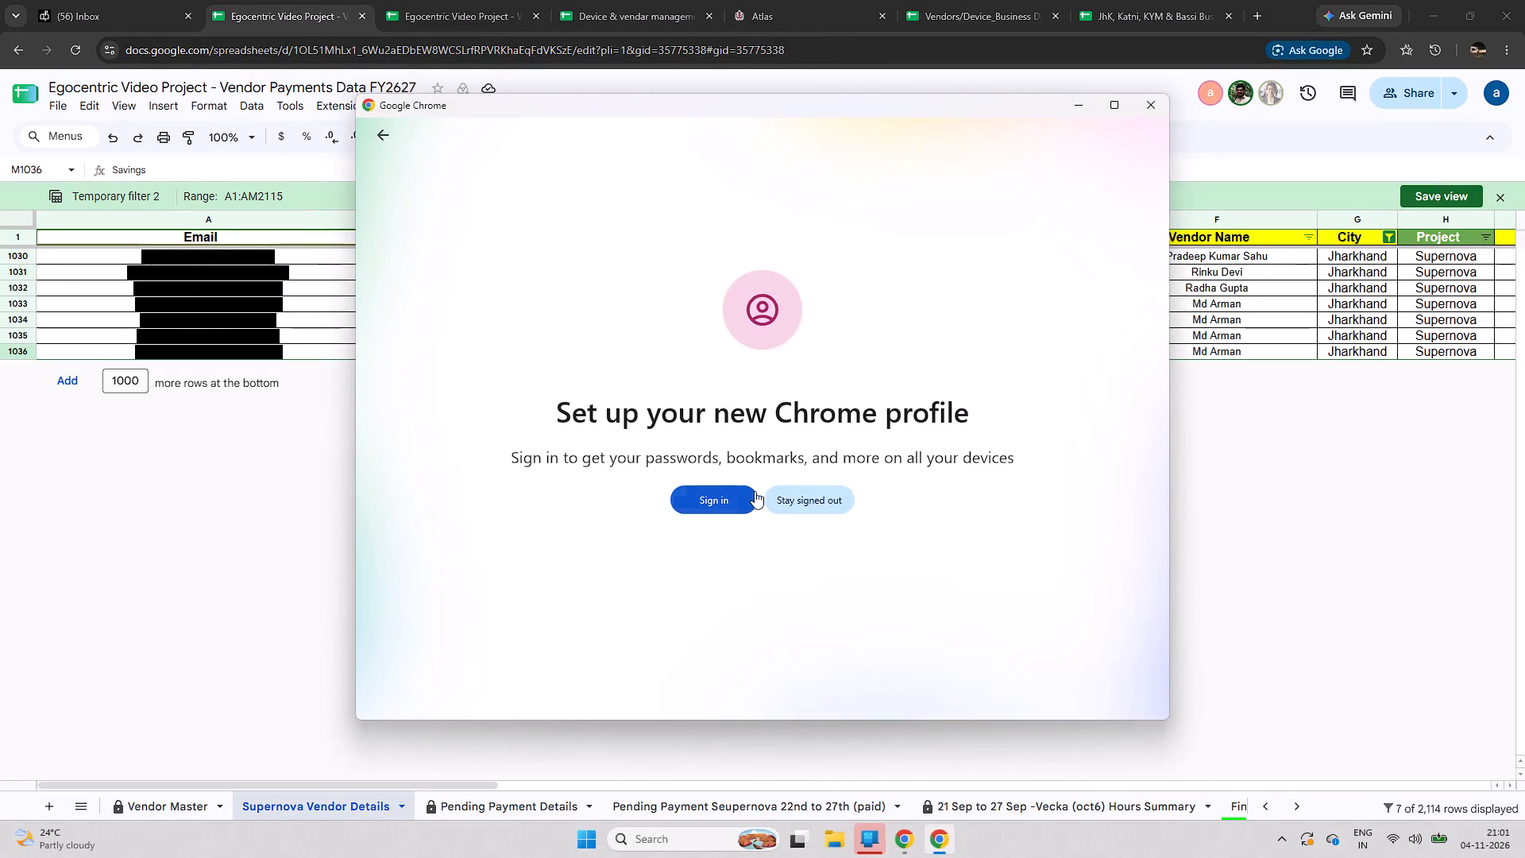
click(751, 495)
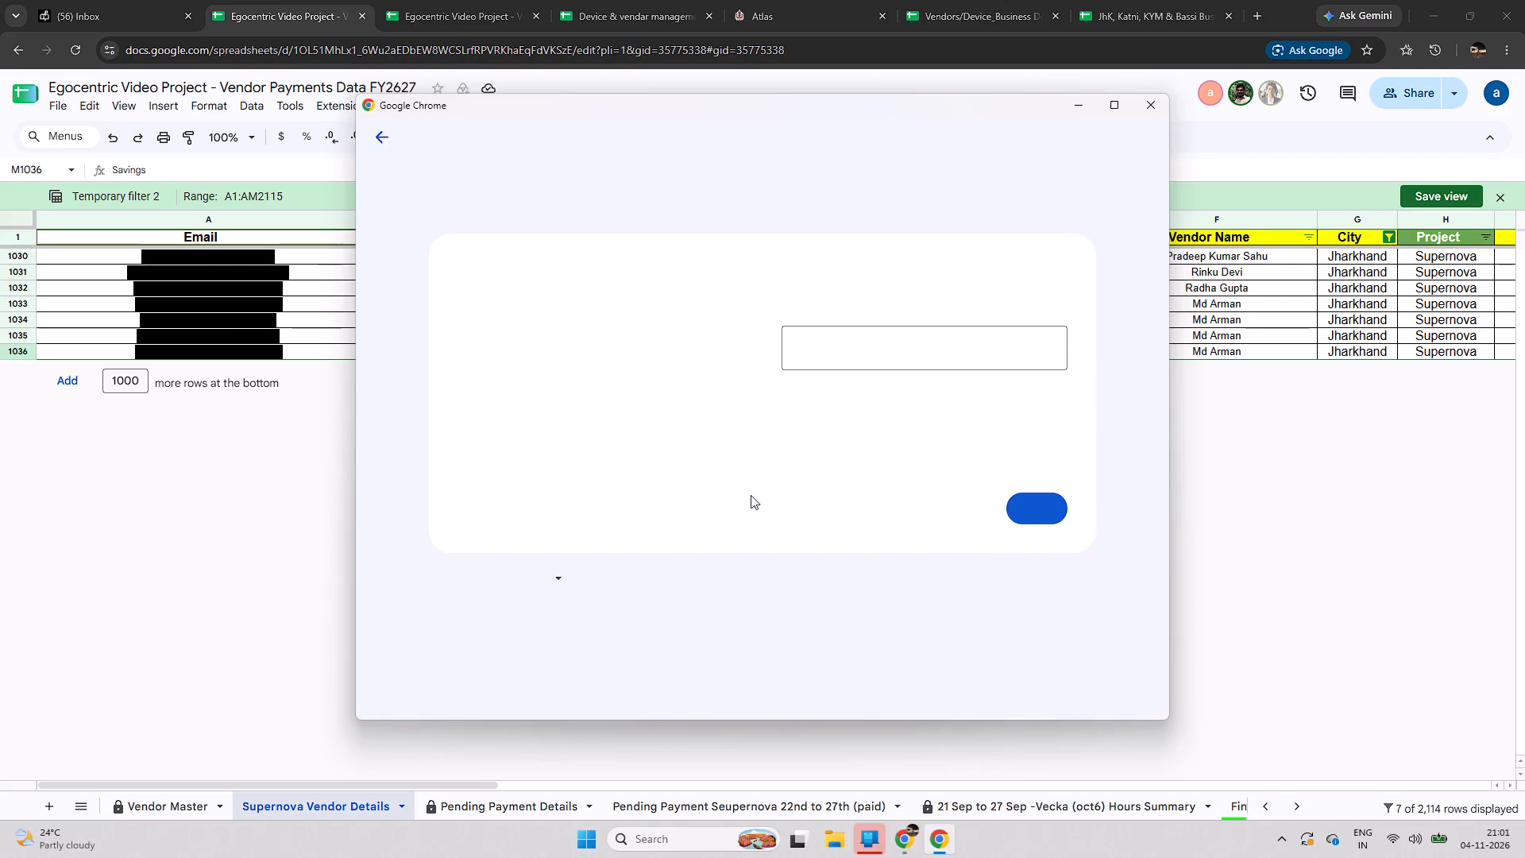
Search the computer's apps for "ku" to find Kuro.
click(681, 839)
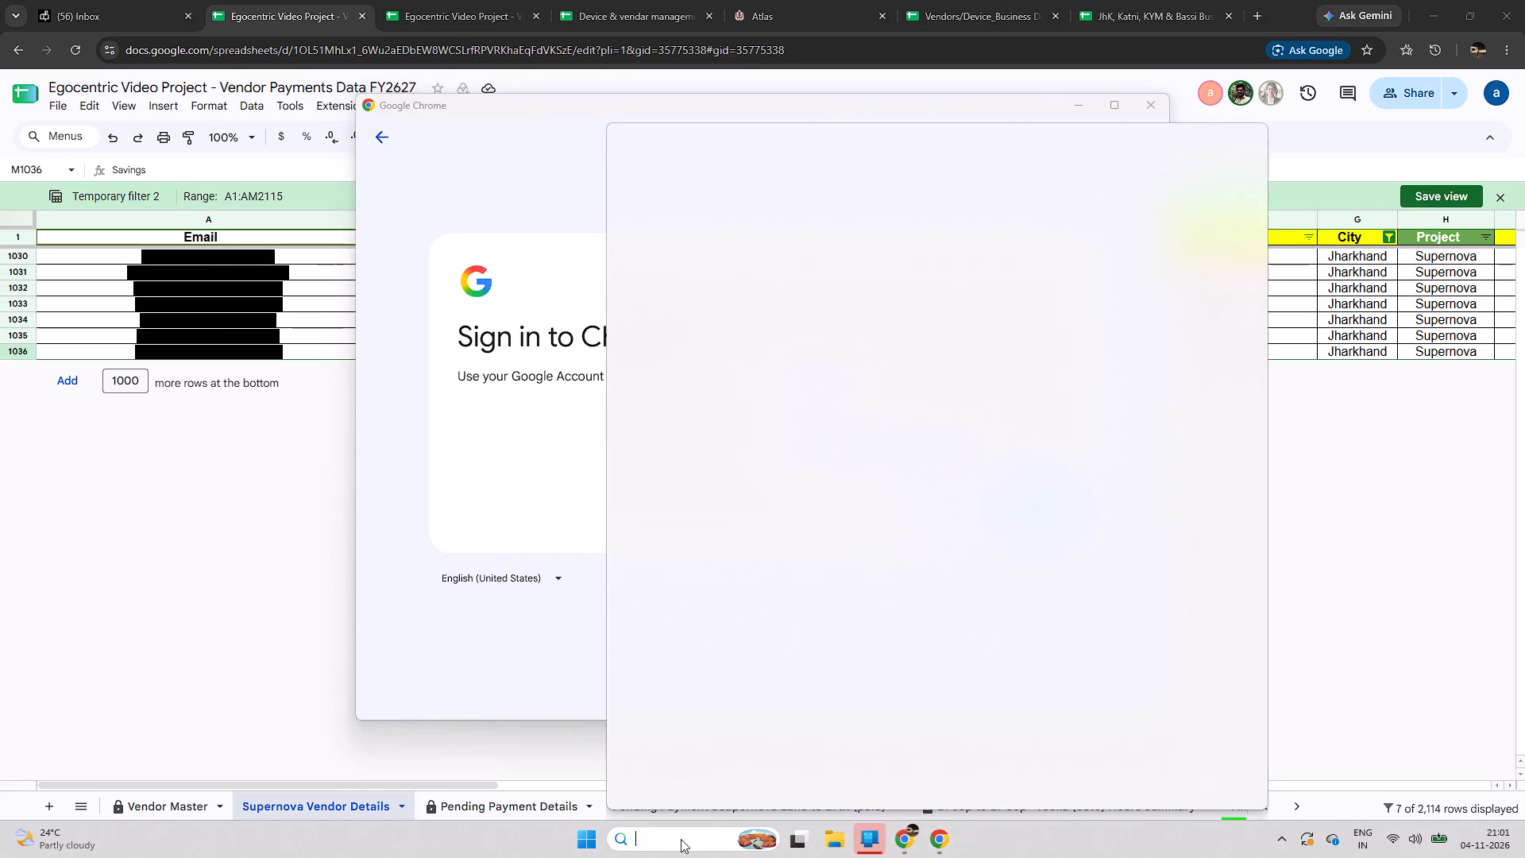
text(ku)
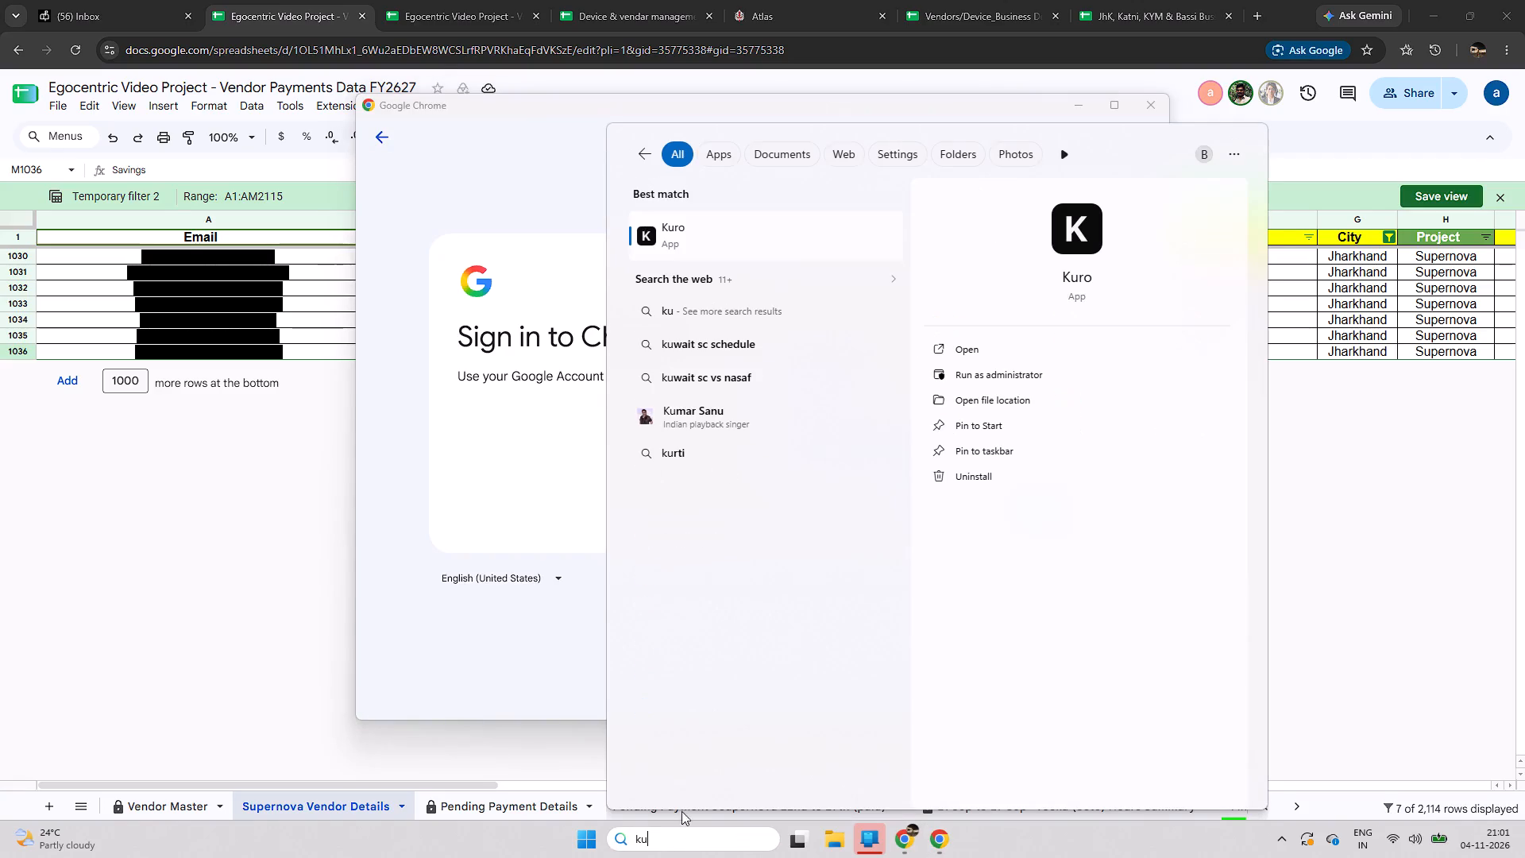
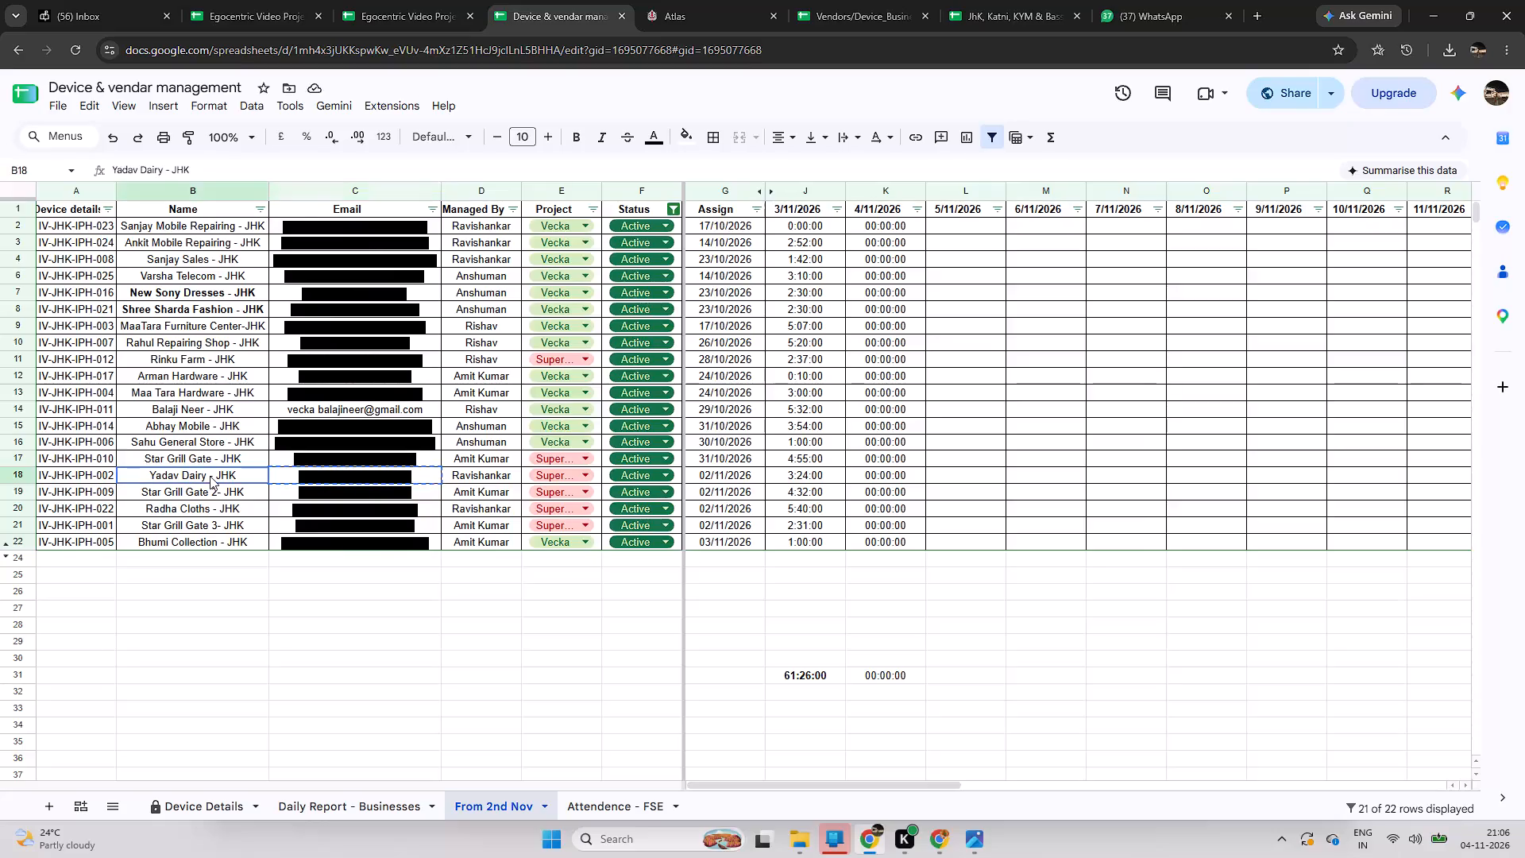
Copy the business name Yadav Dairy - JHK from the Name column of the From 2nd Nov sheet.
key(ctrl+c)
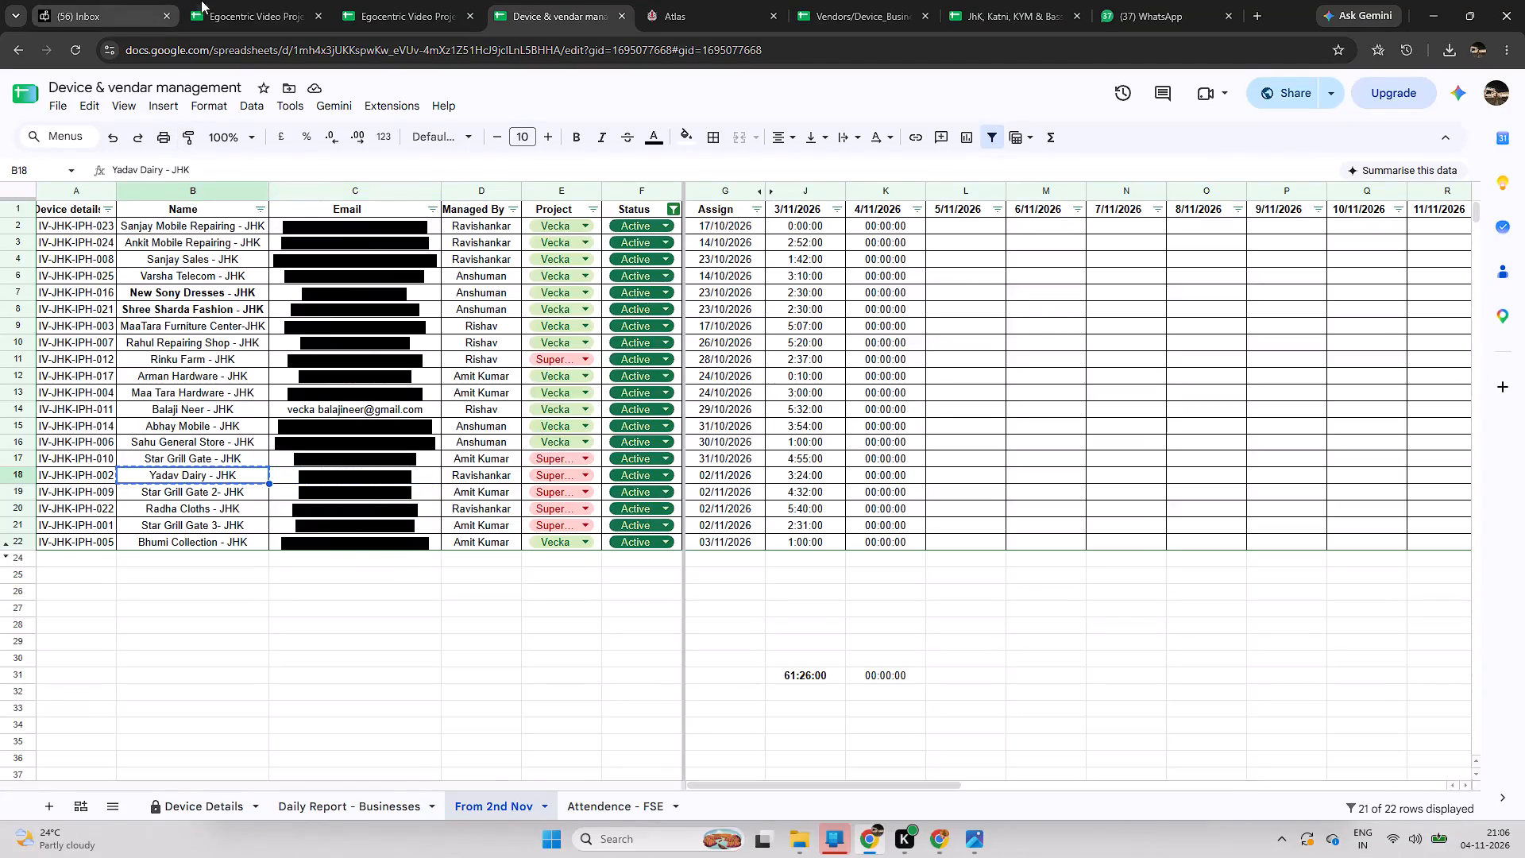
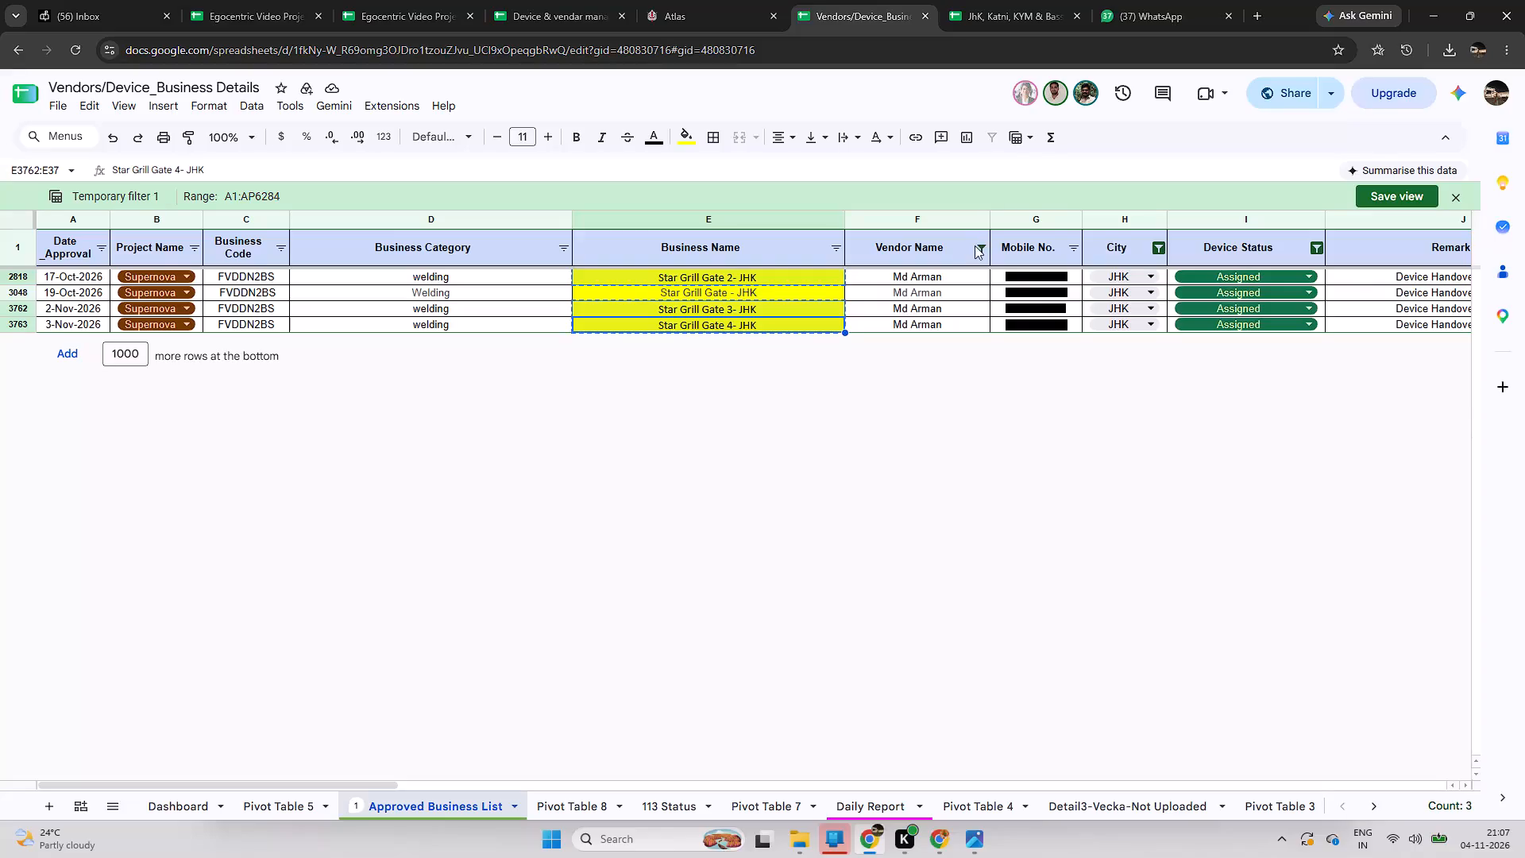
Filter the Vendor Name column of the Approved Business List to show every vendor except the Star Grill Gate vendor.
click(979, 245)
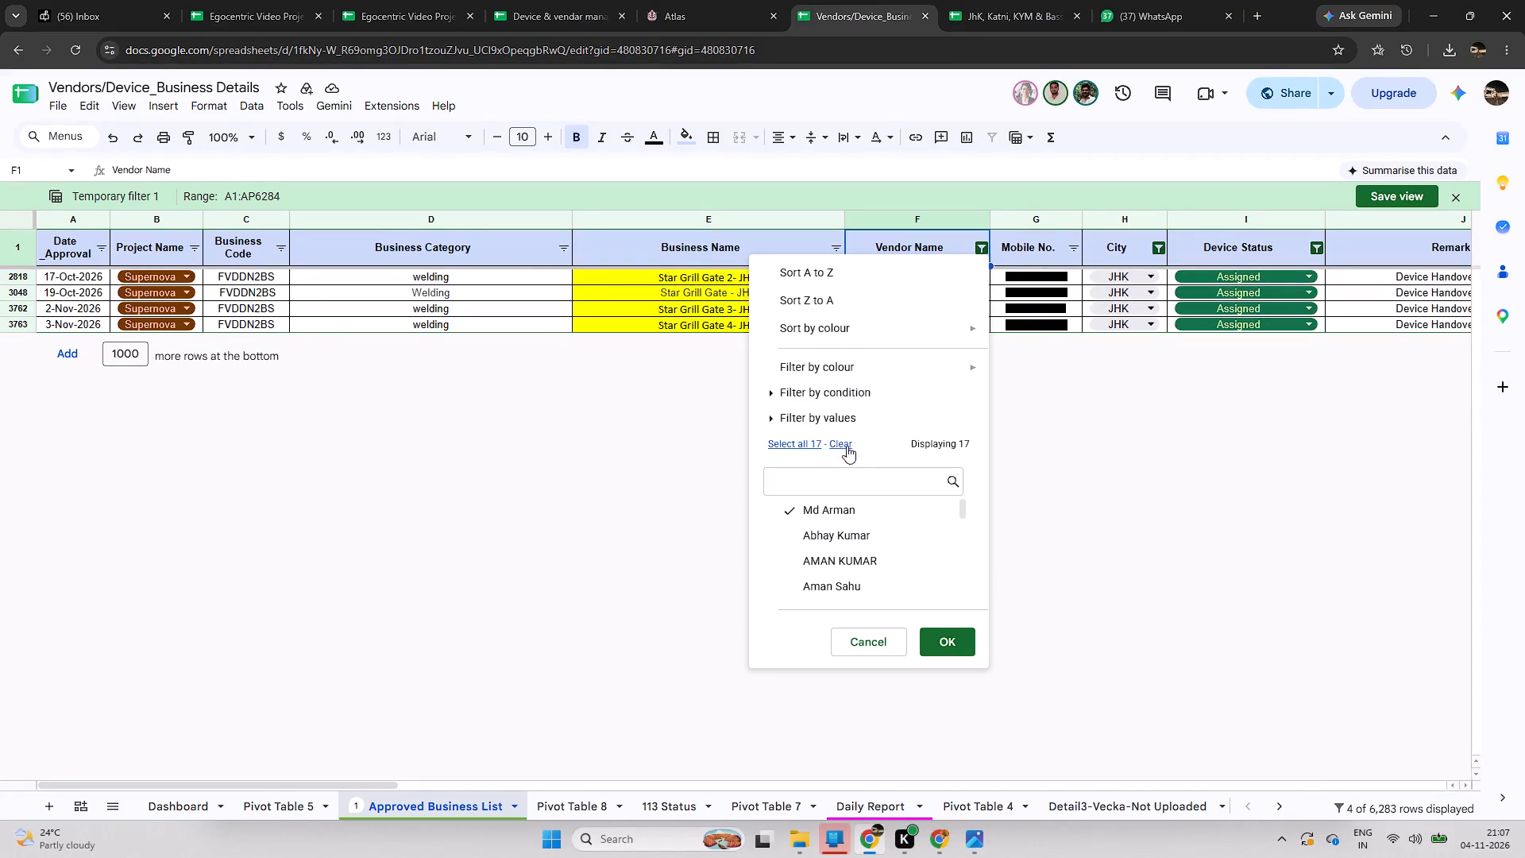
click(793, 448)
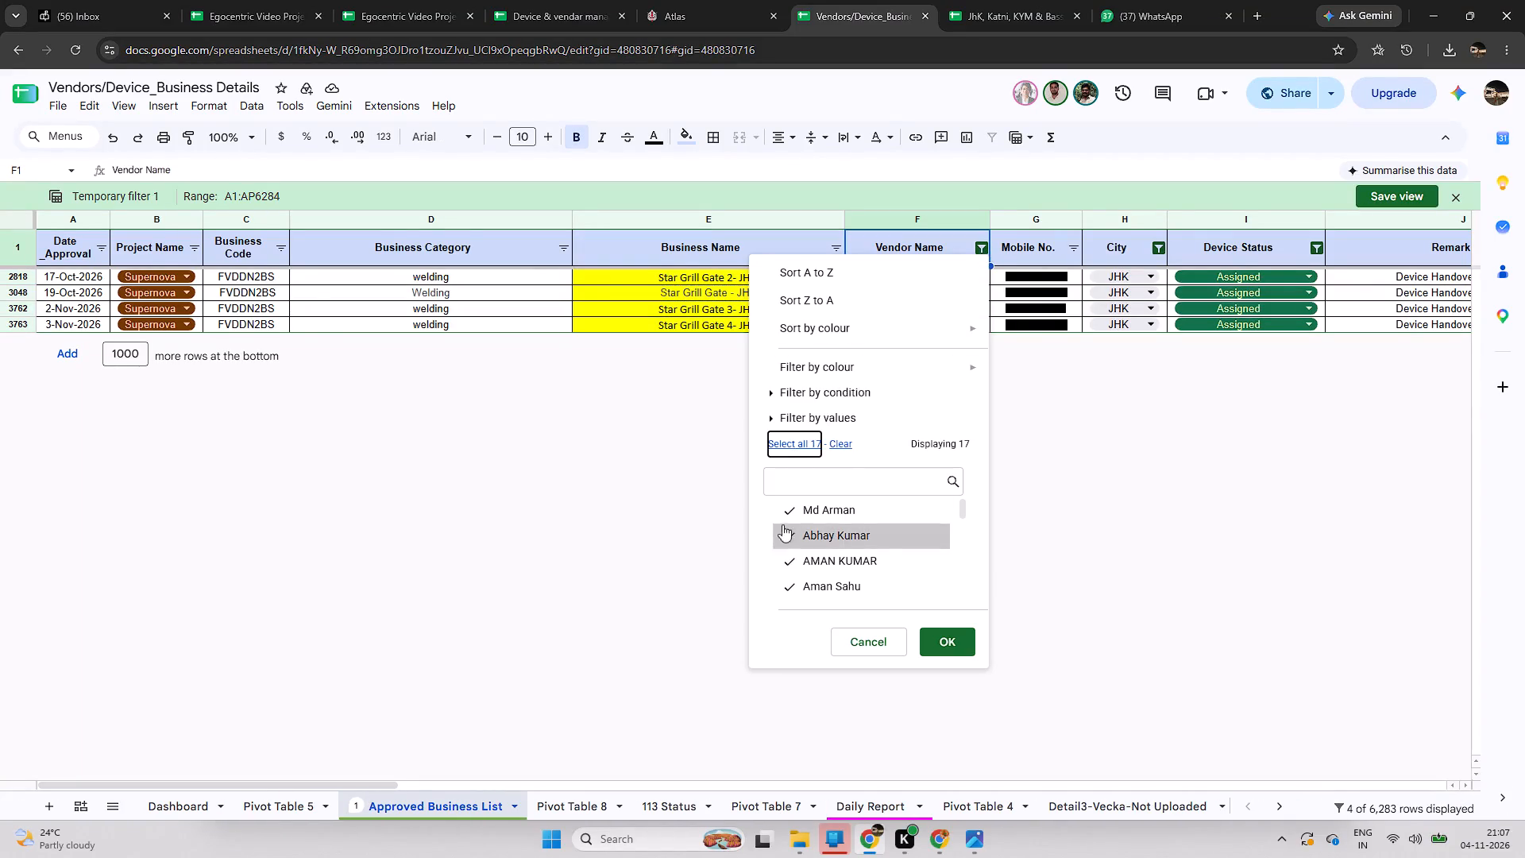
click(790, 514)
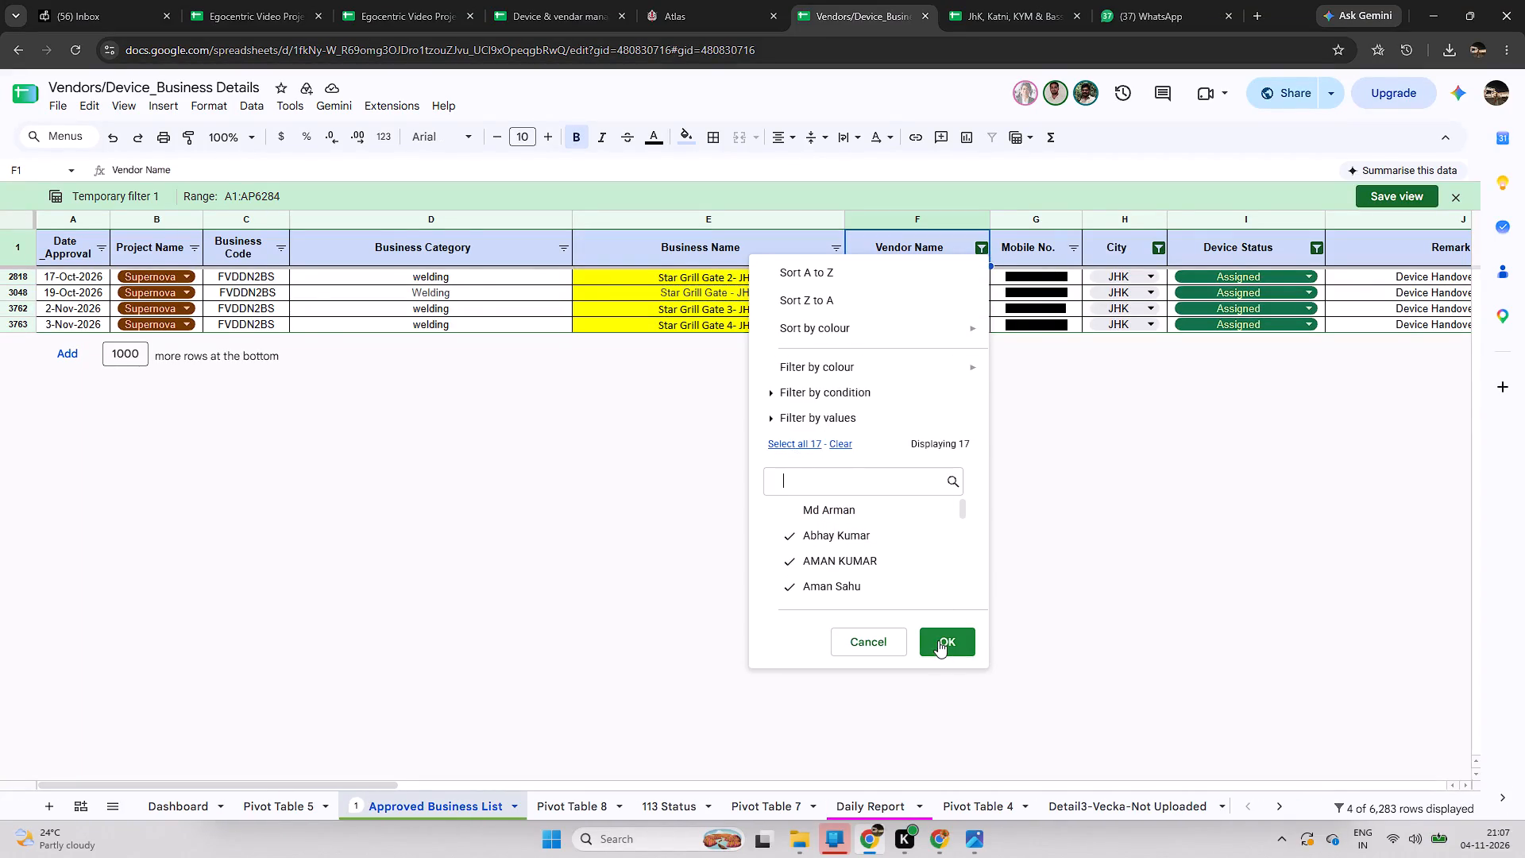
click(938, 640)
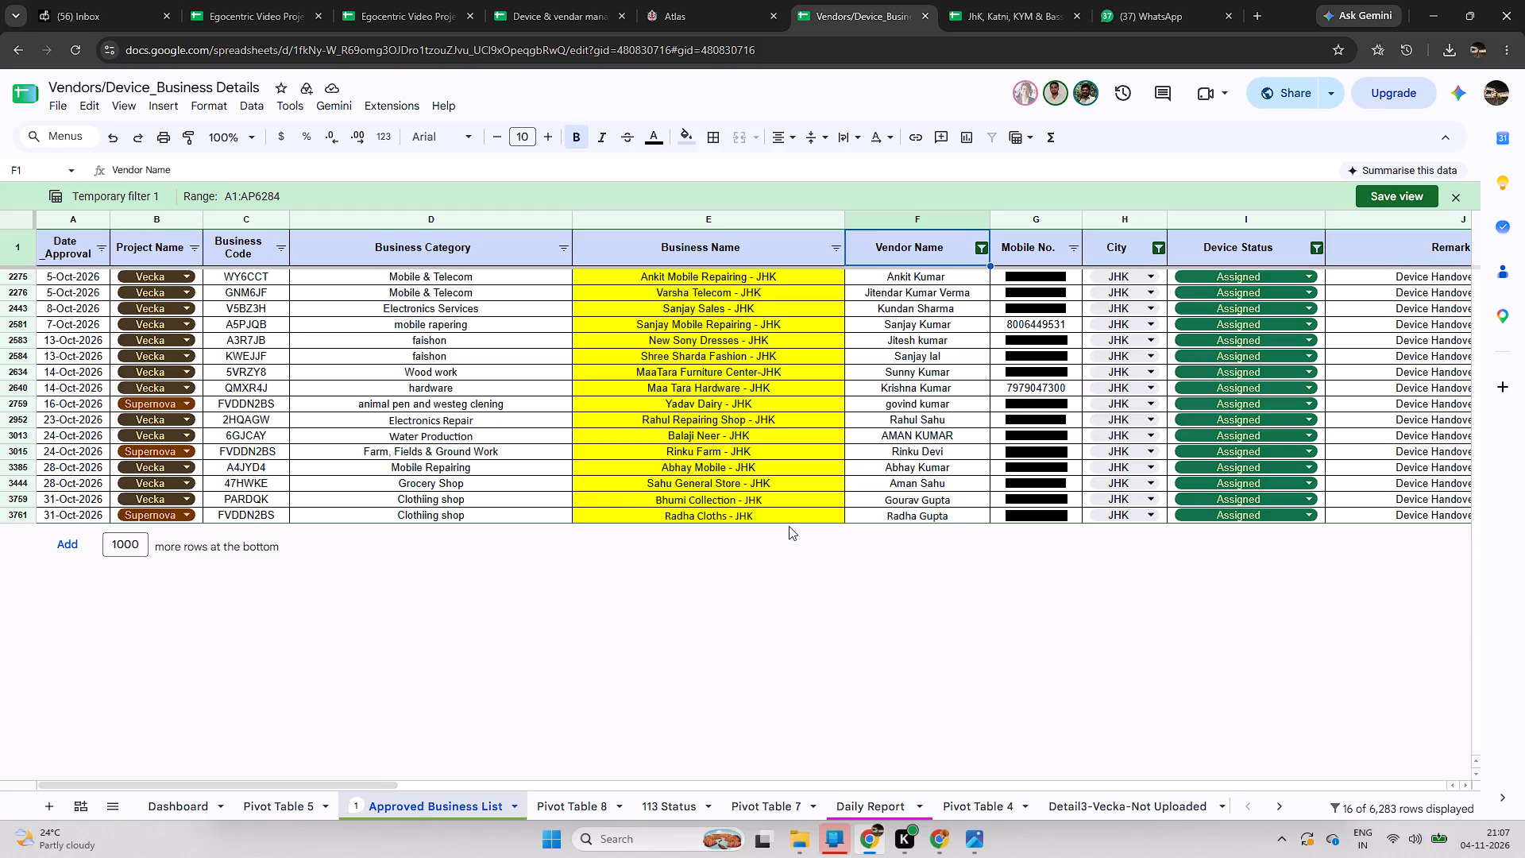
Select the vendor name cell in the Yadav Dairy - JHK row.
click(523, 466)
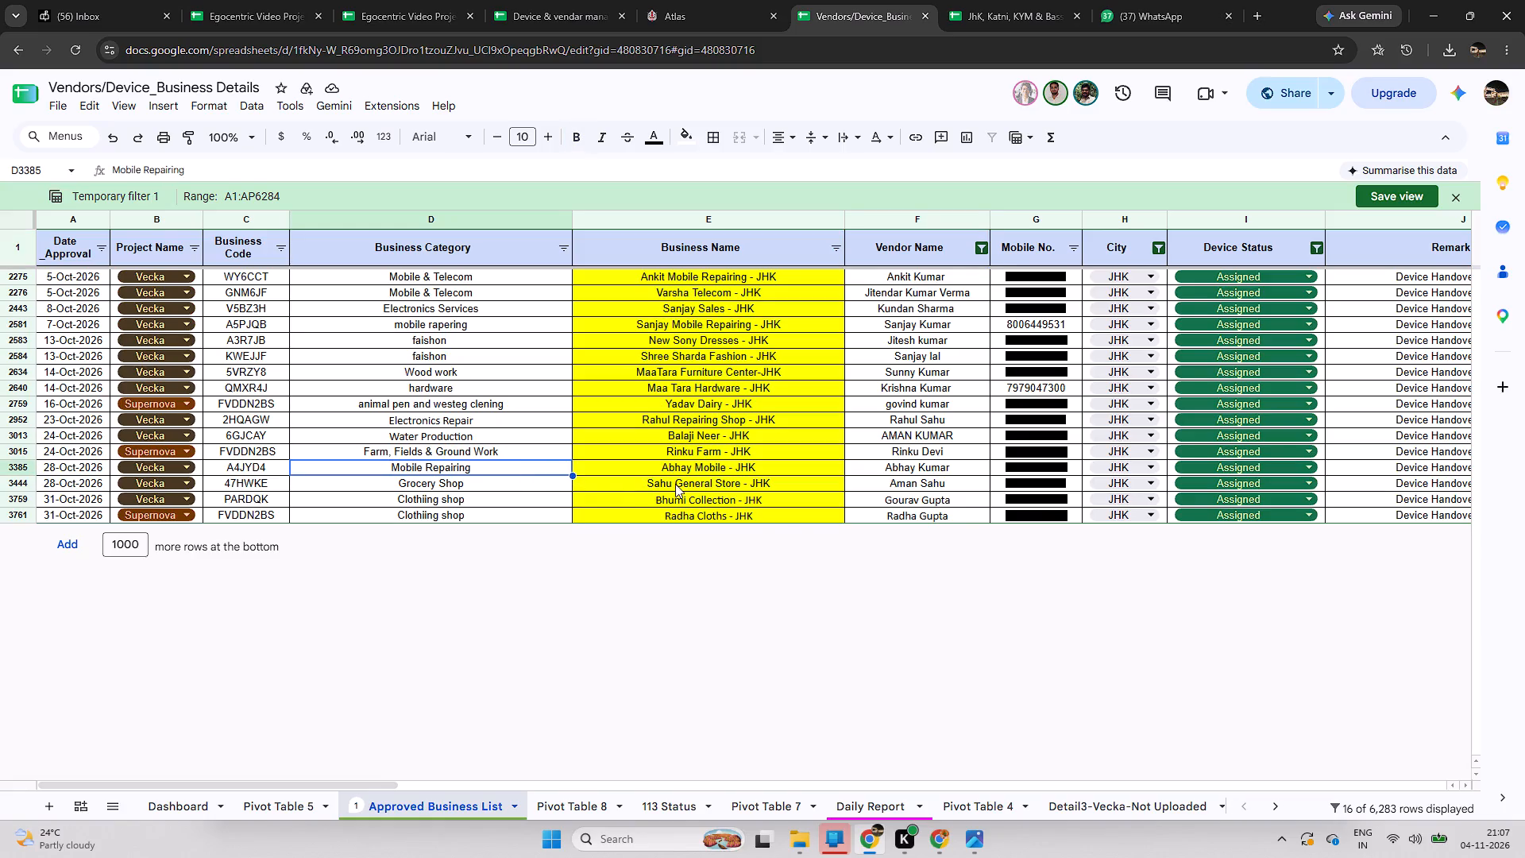
click(876, 405)
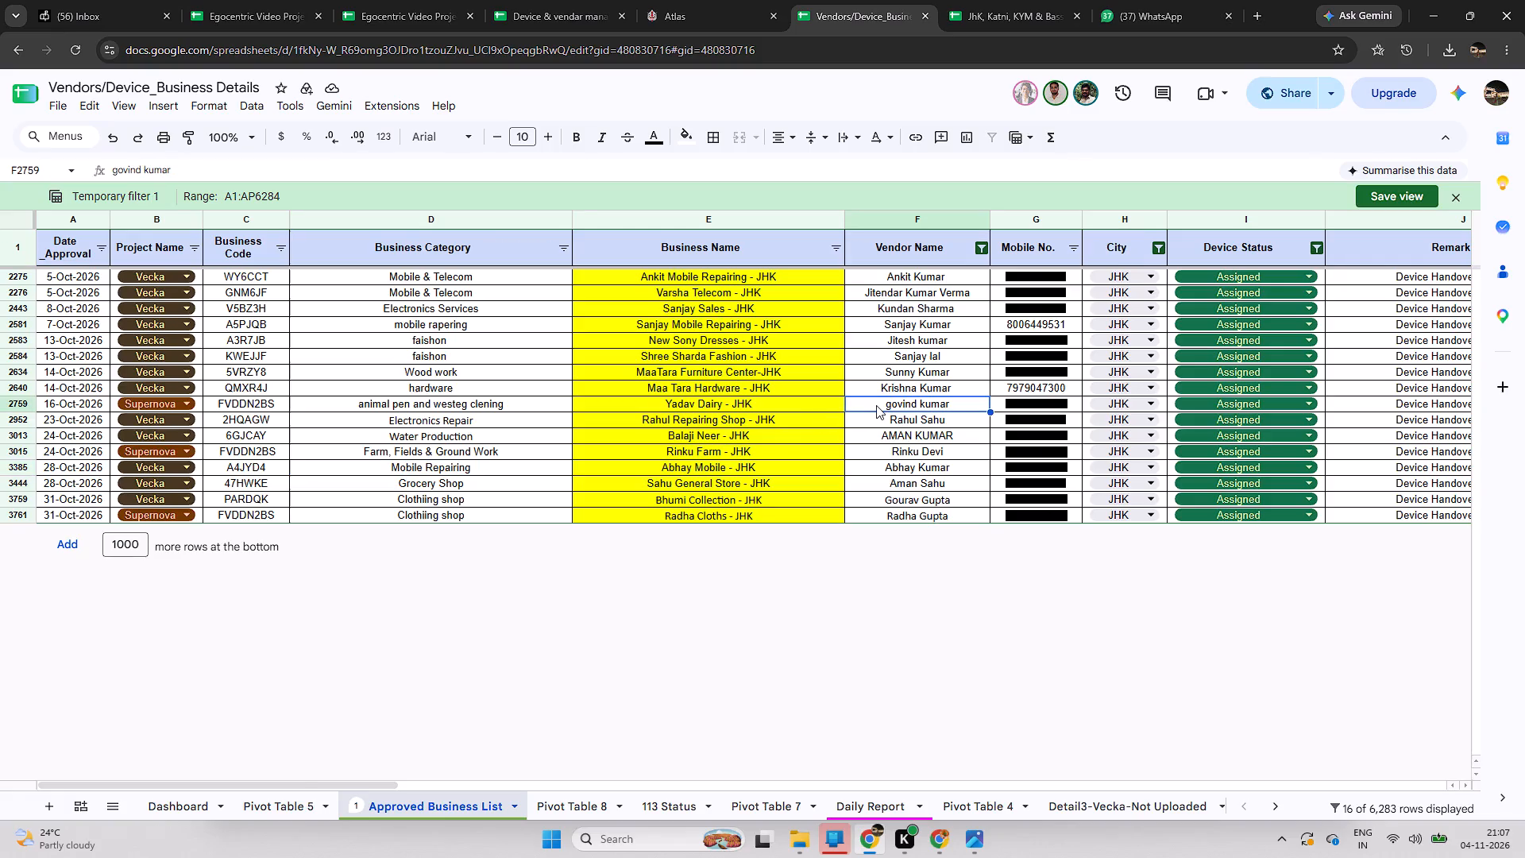
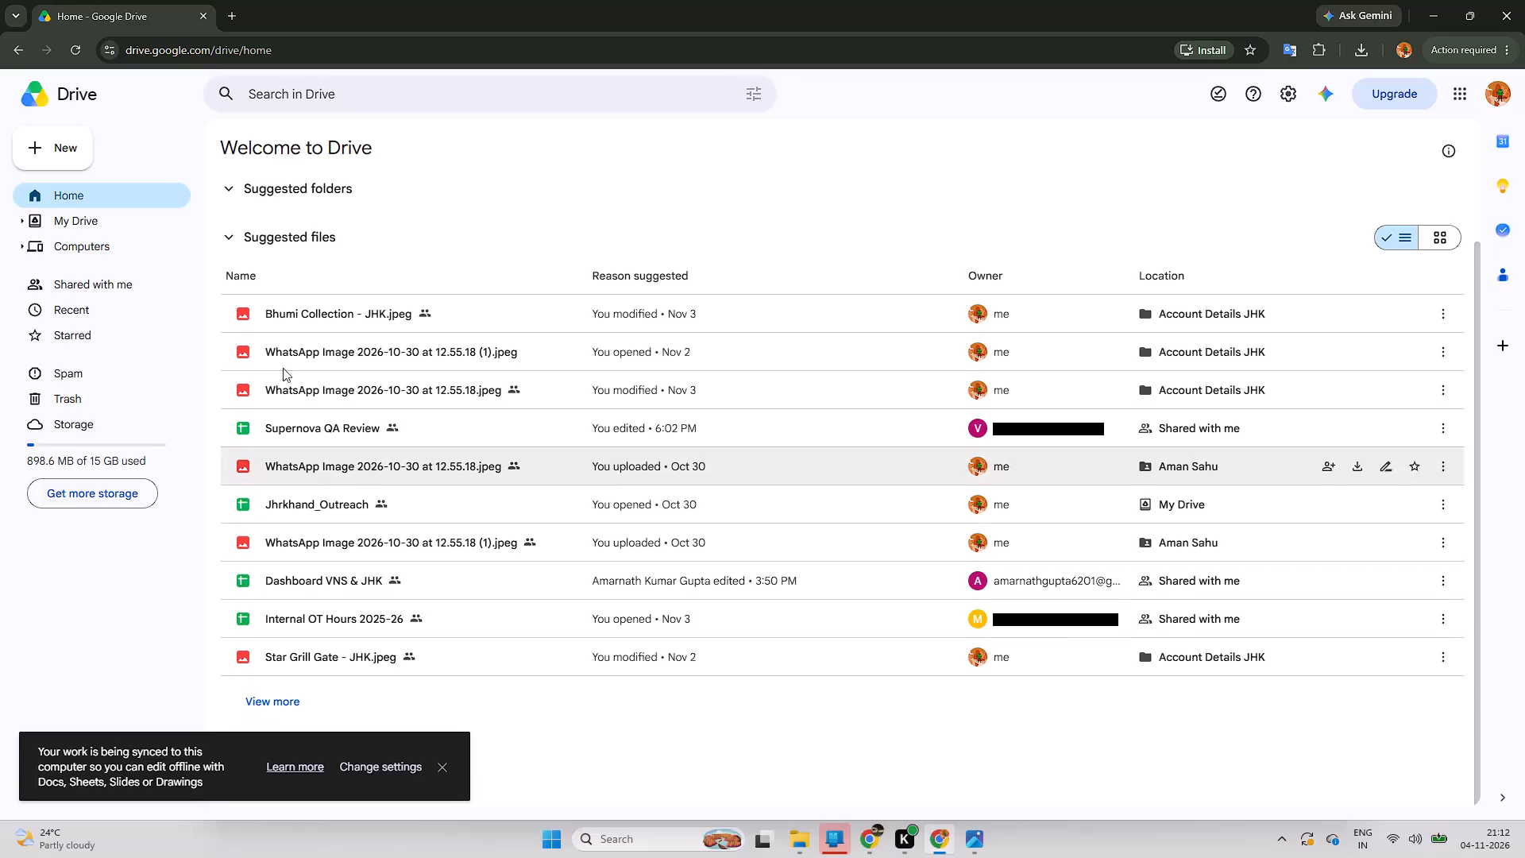
Upload the image WhatsApp Image 2026-11-04 at 21.01.03 from the Downloads folder to Google Drive.
click(36, 145)
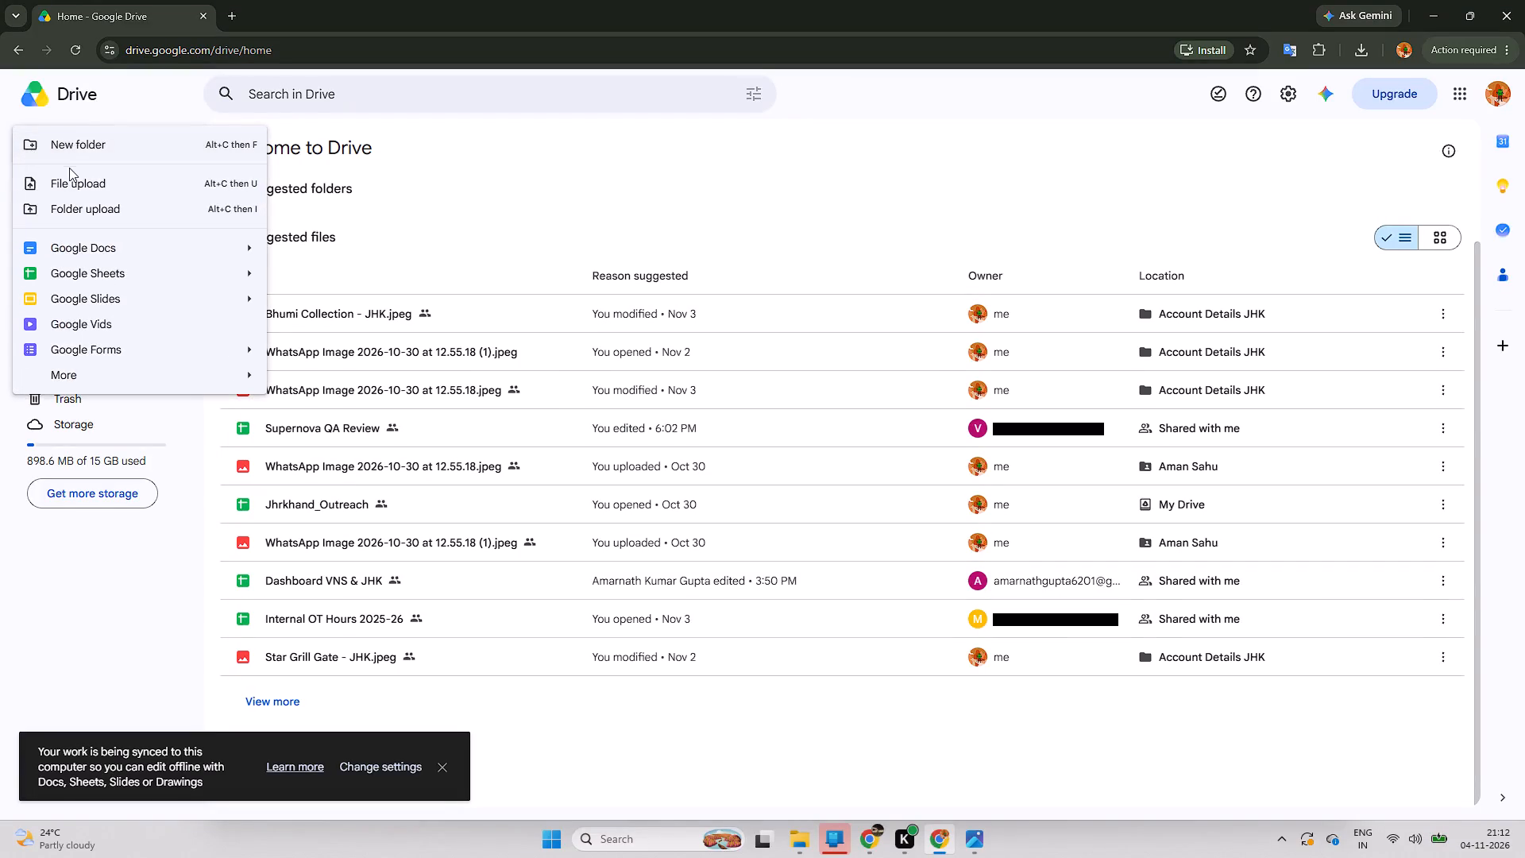
click(65, 180)
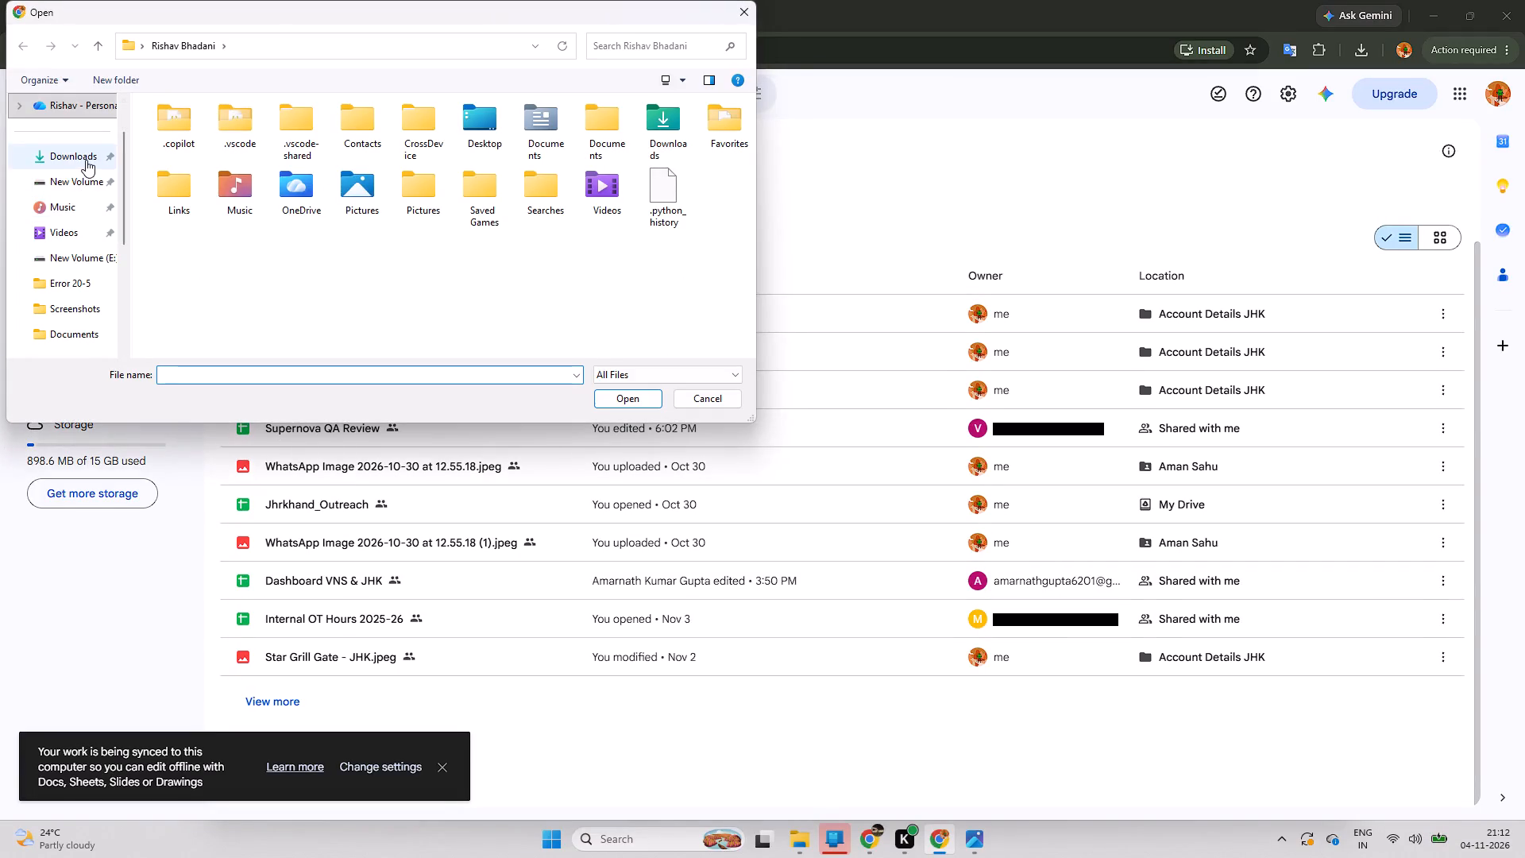
click(86, 160)
click(150, 145)
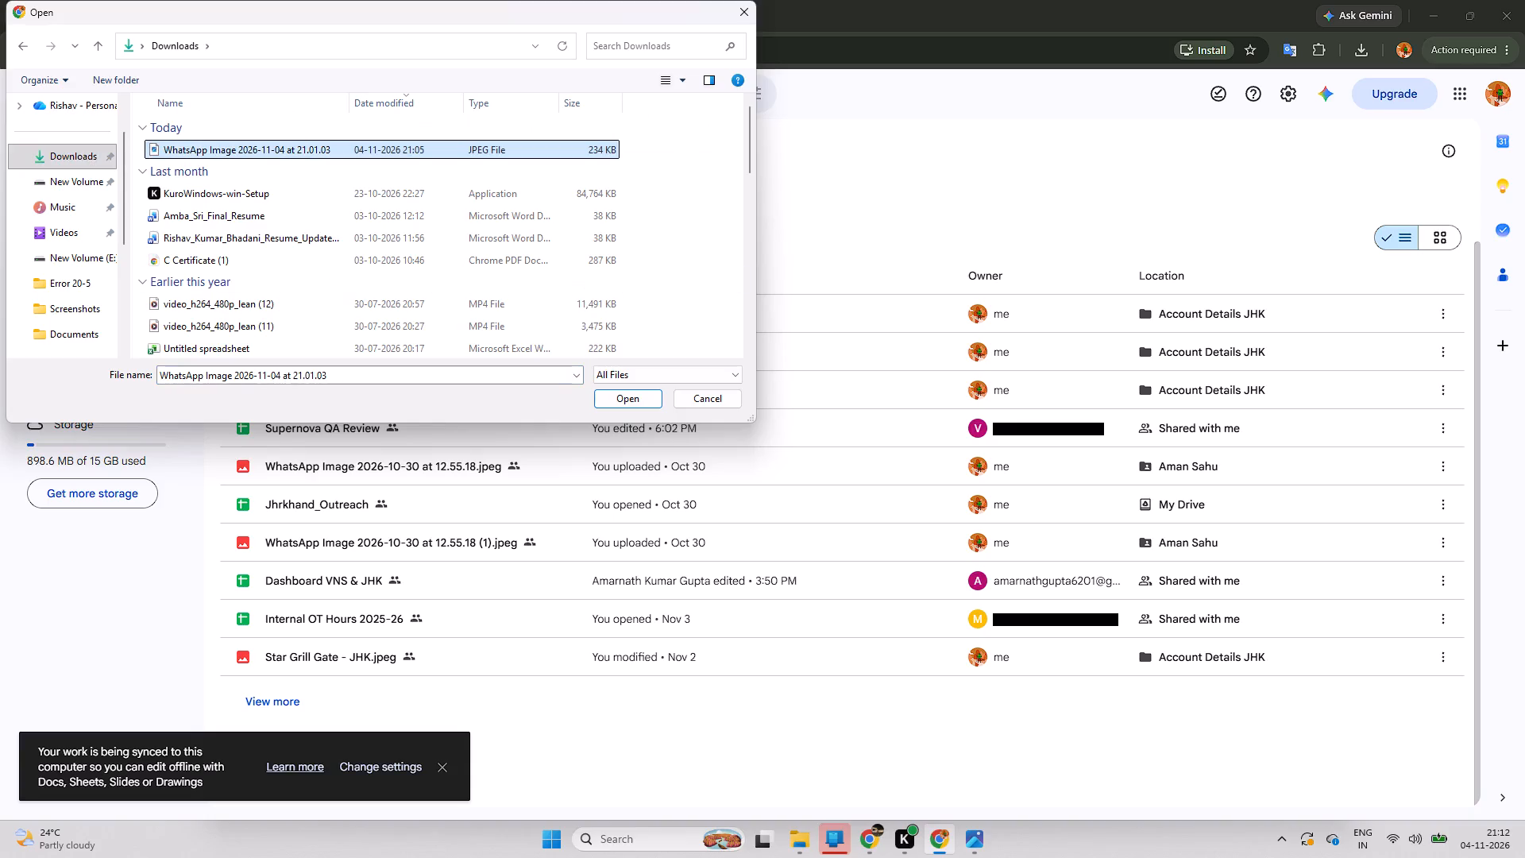
click(613, 392)
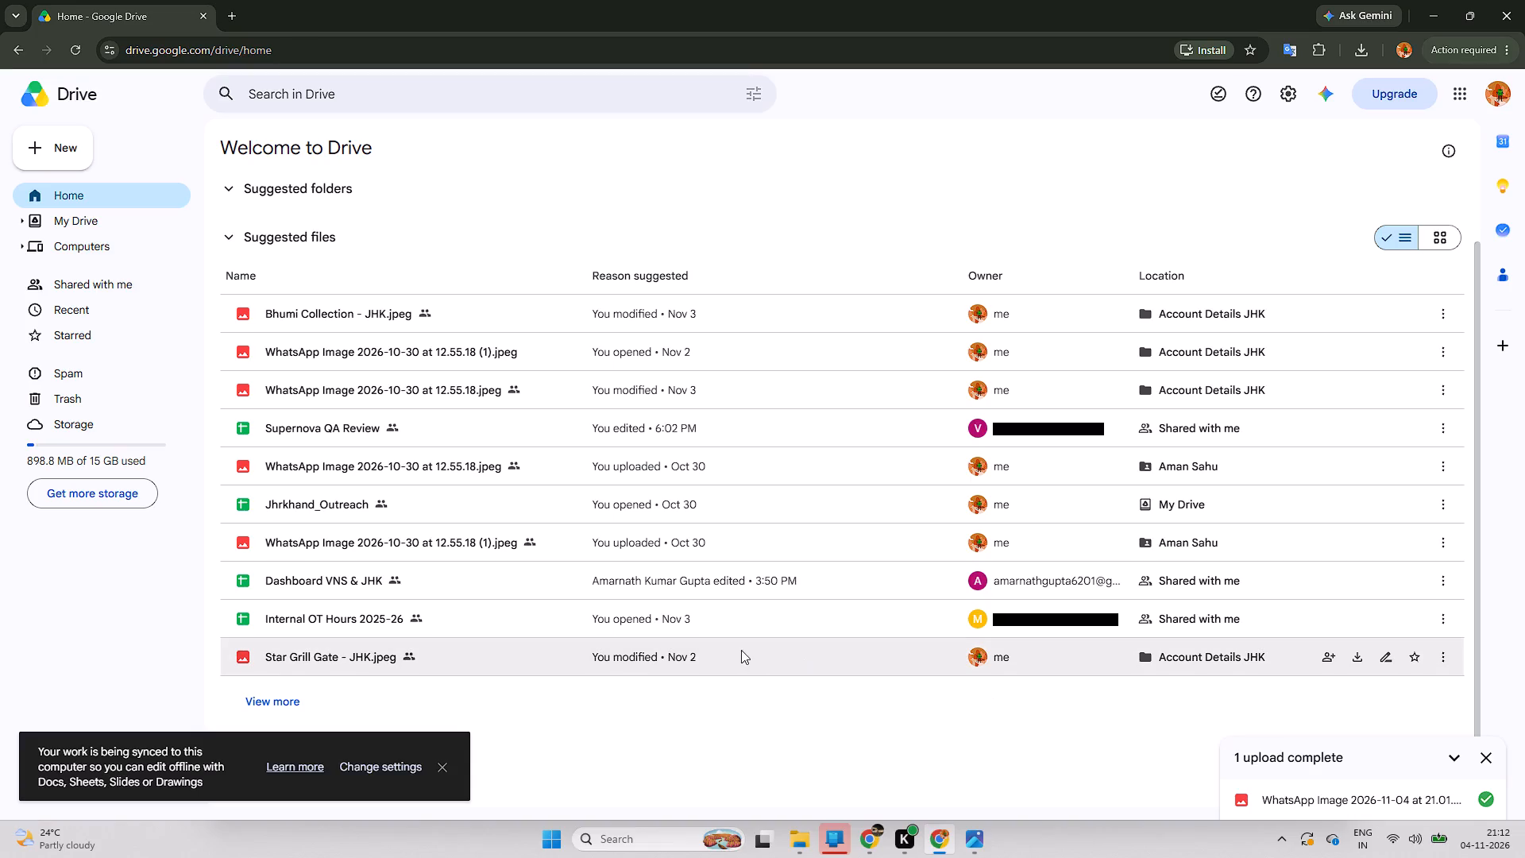
Expand the suggested files list on the Drive home page and look through it for the uploaded WhatsApp image.
click(289, 702)
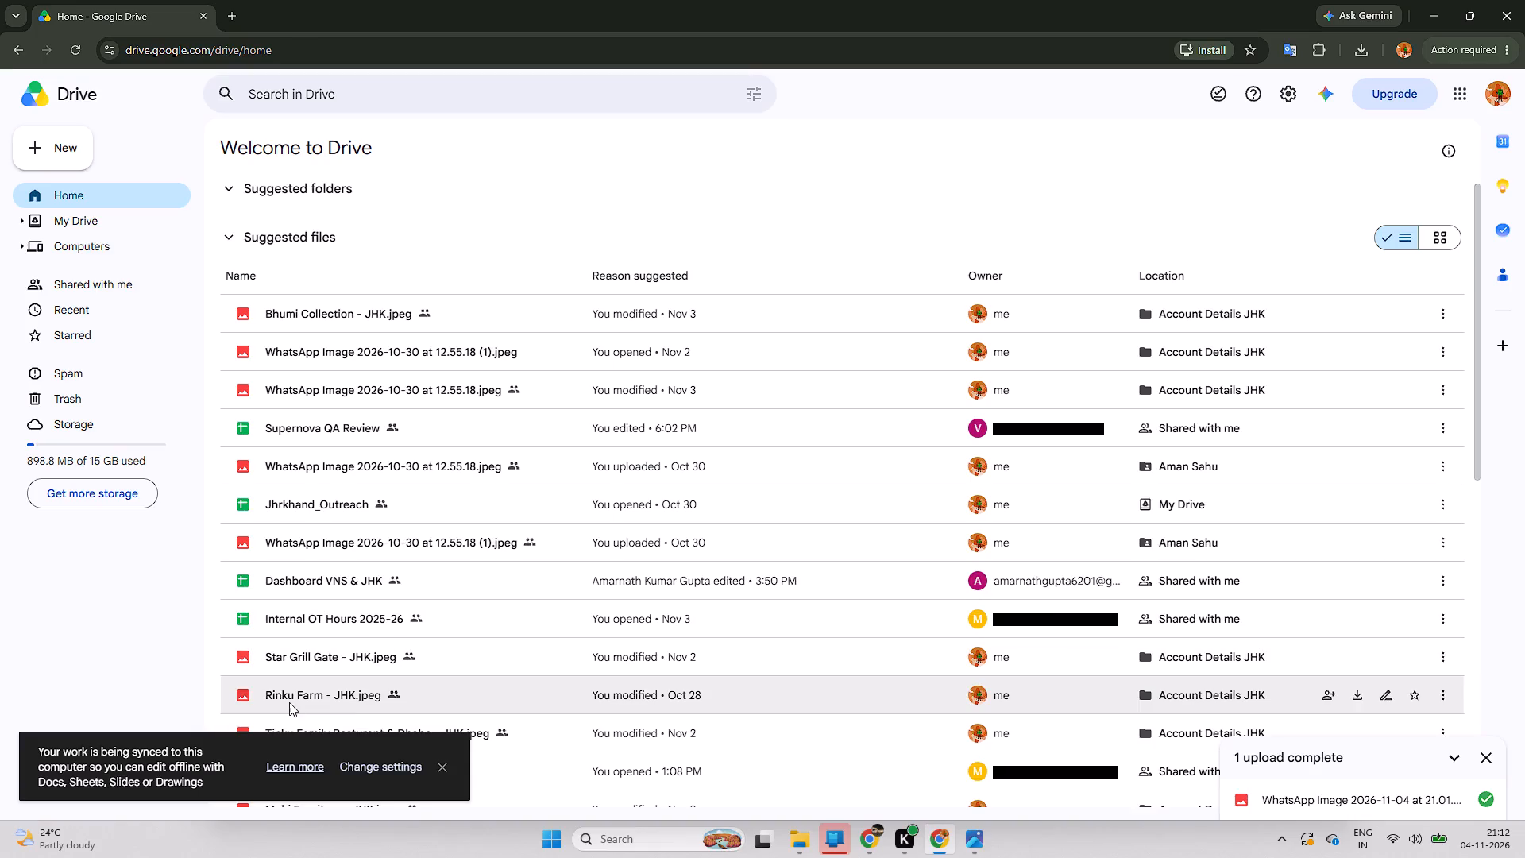
scroll(546, 576, down, 10)
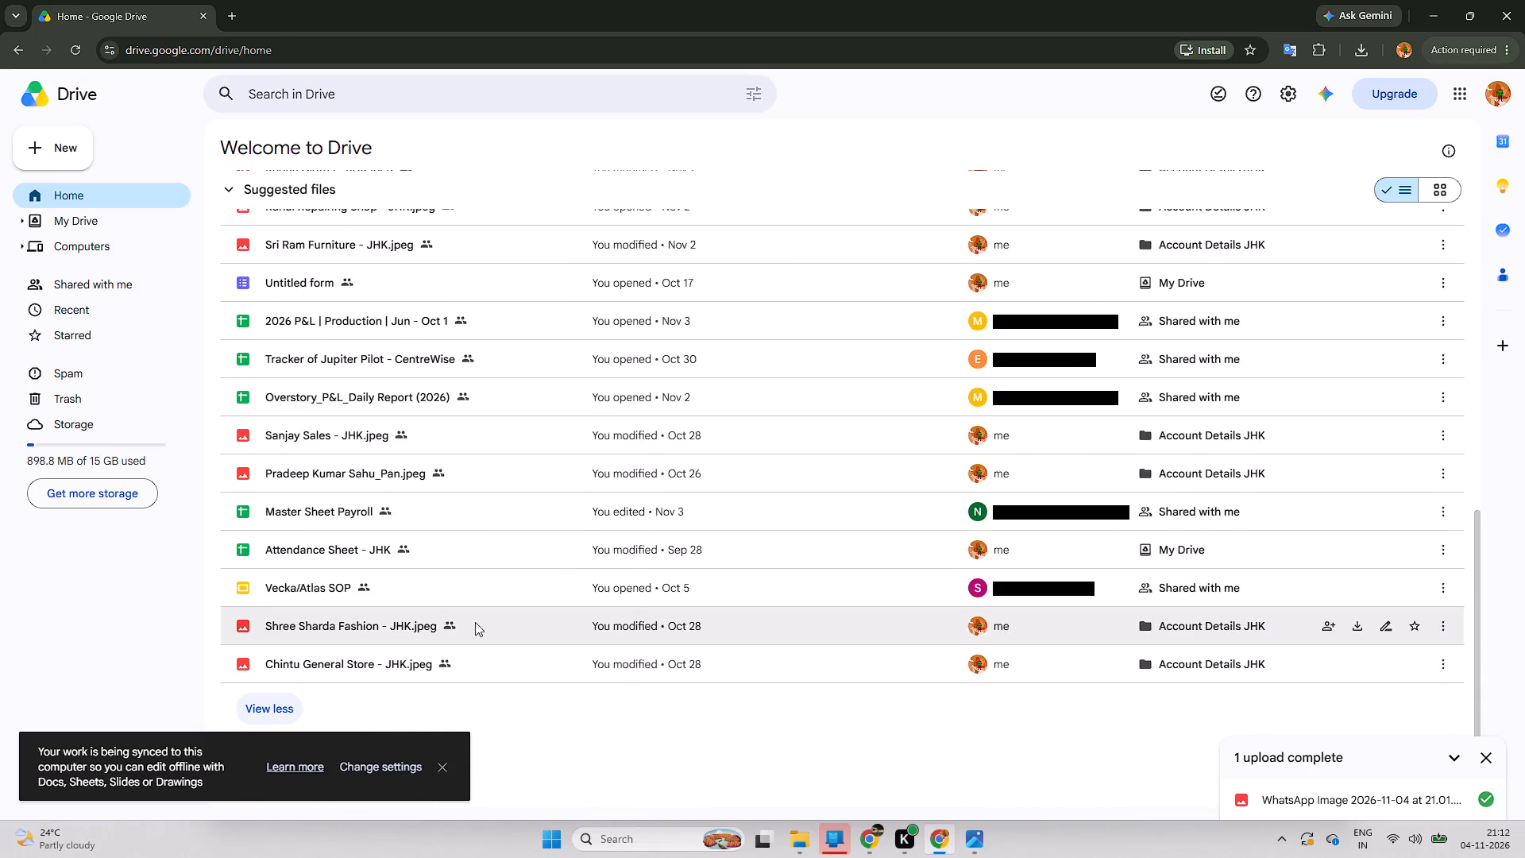
scroll(544, 580, up, 1)
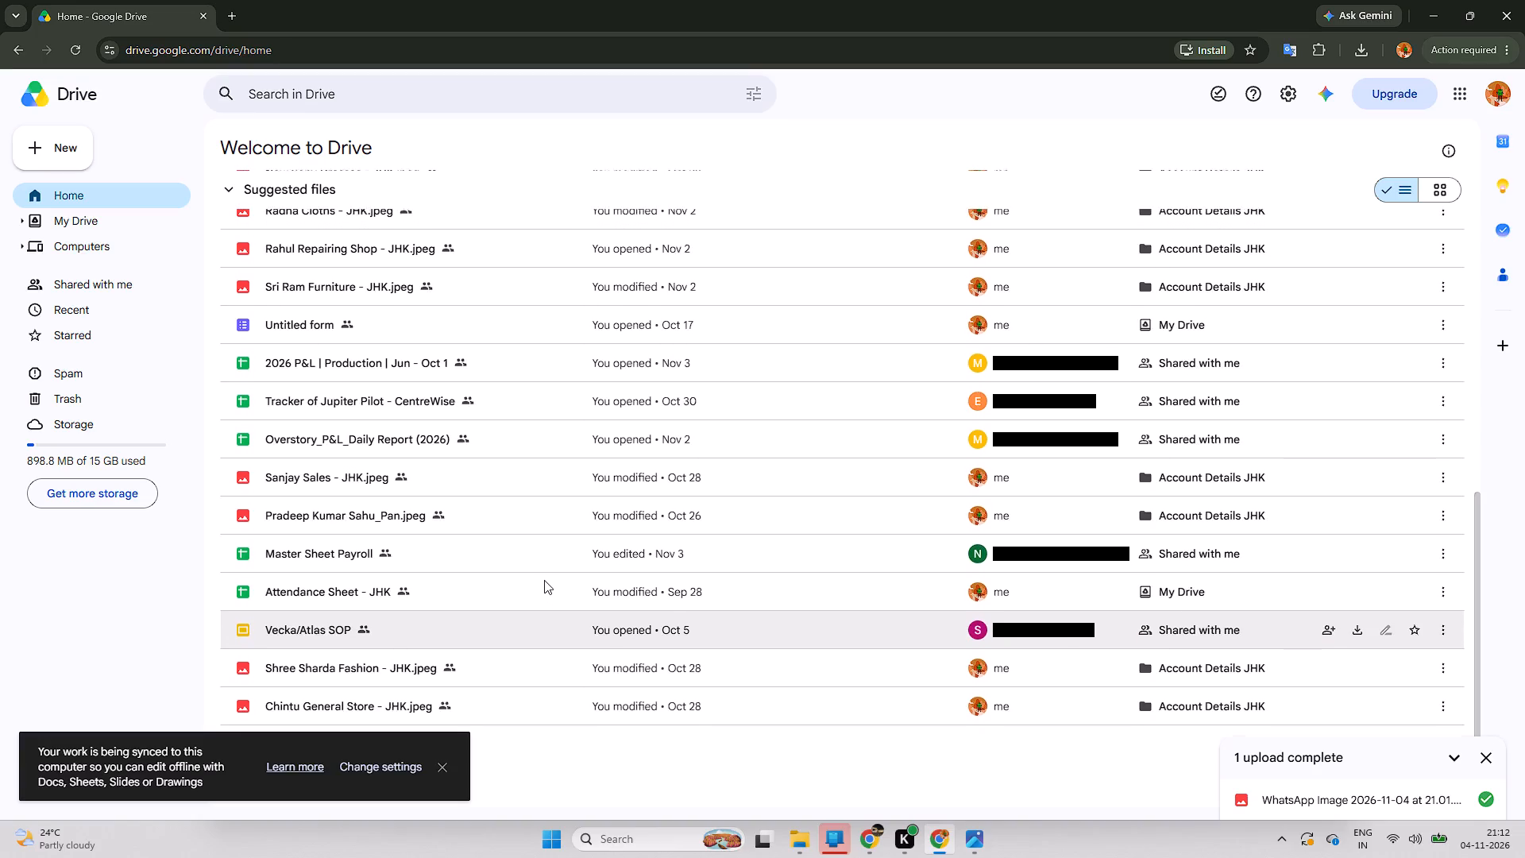
scroll(544, 580, up, 1)
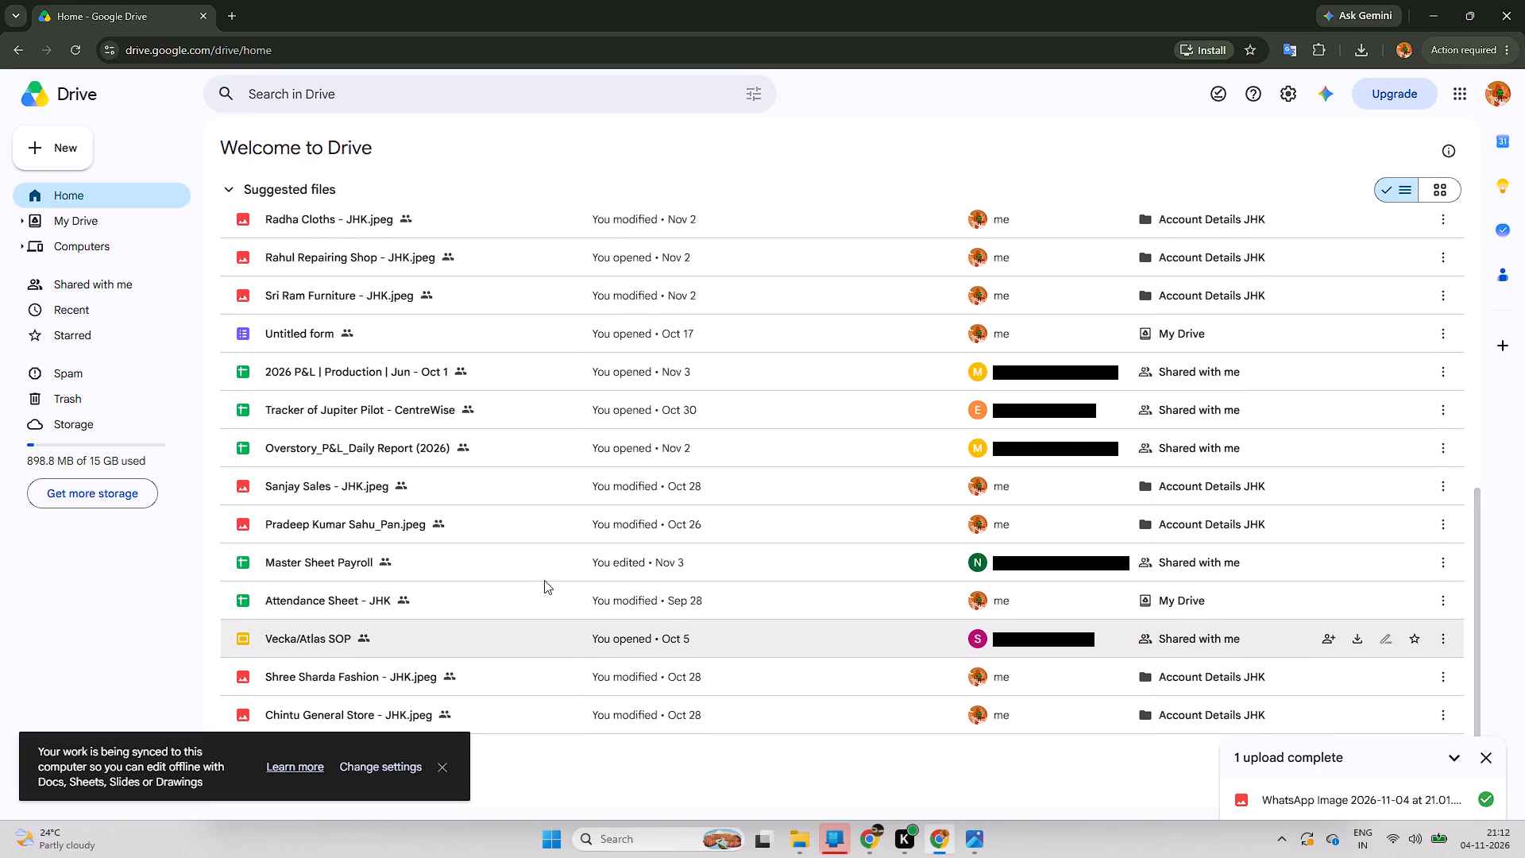
scroll(544, 580, up, 7)
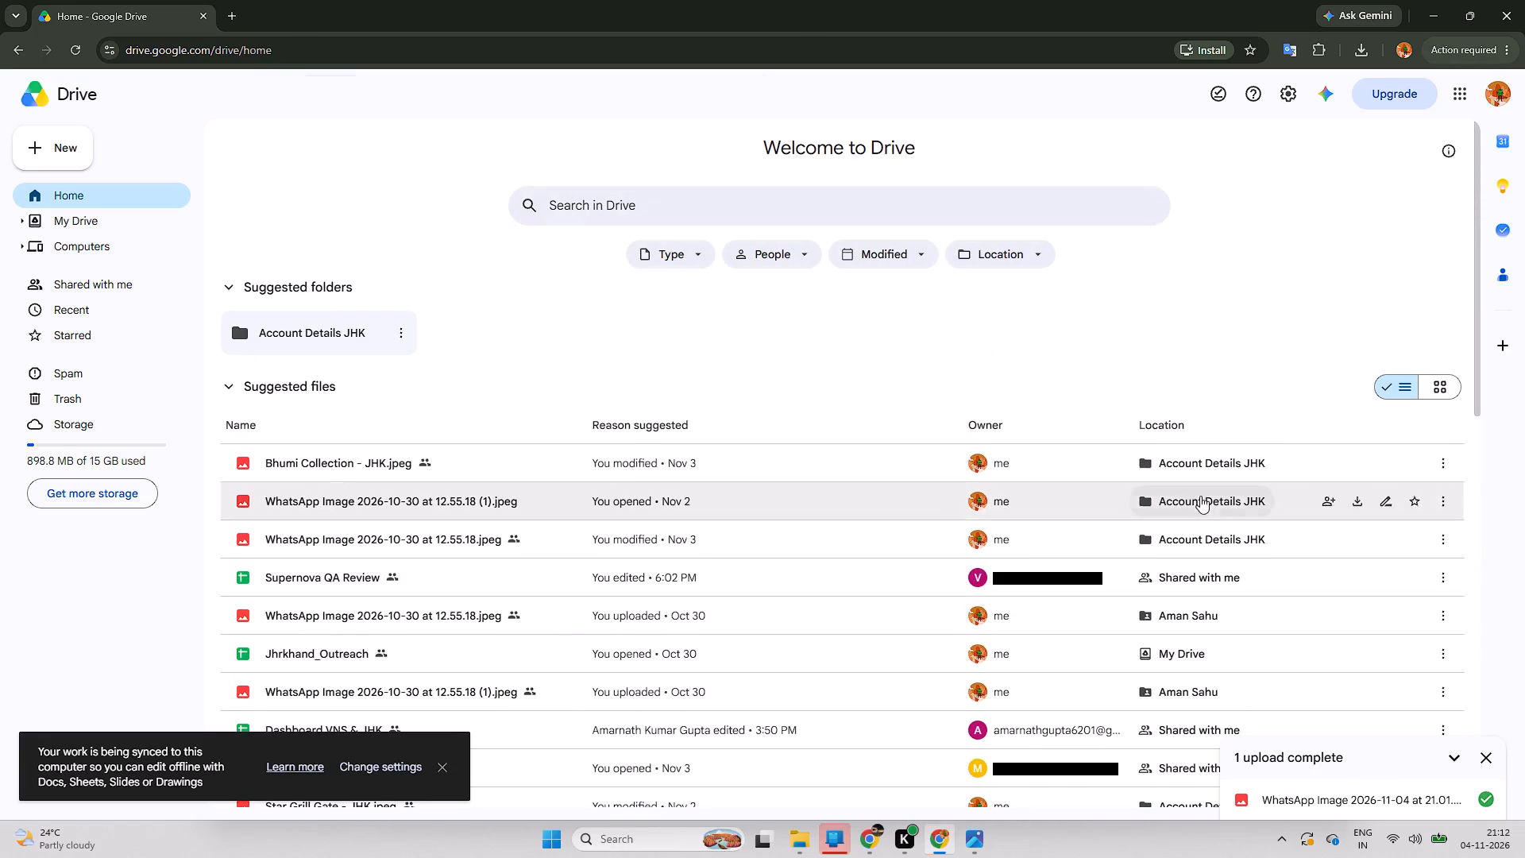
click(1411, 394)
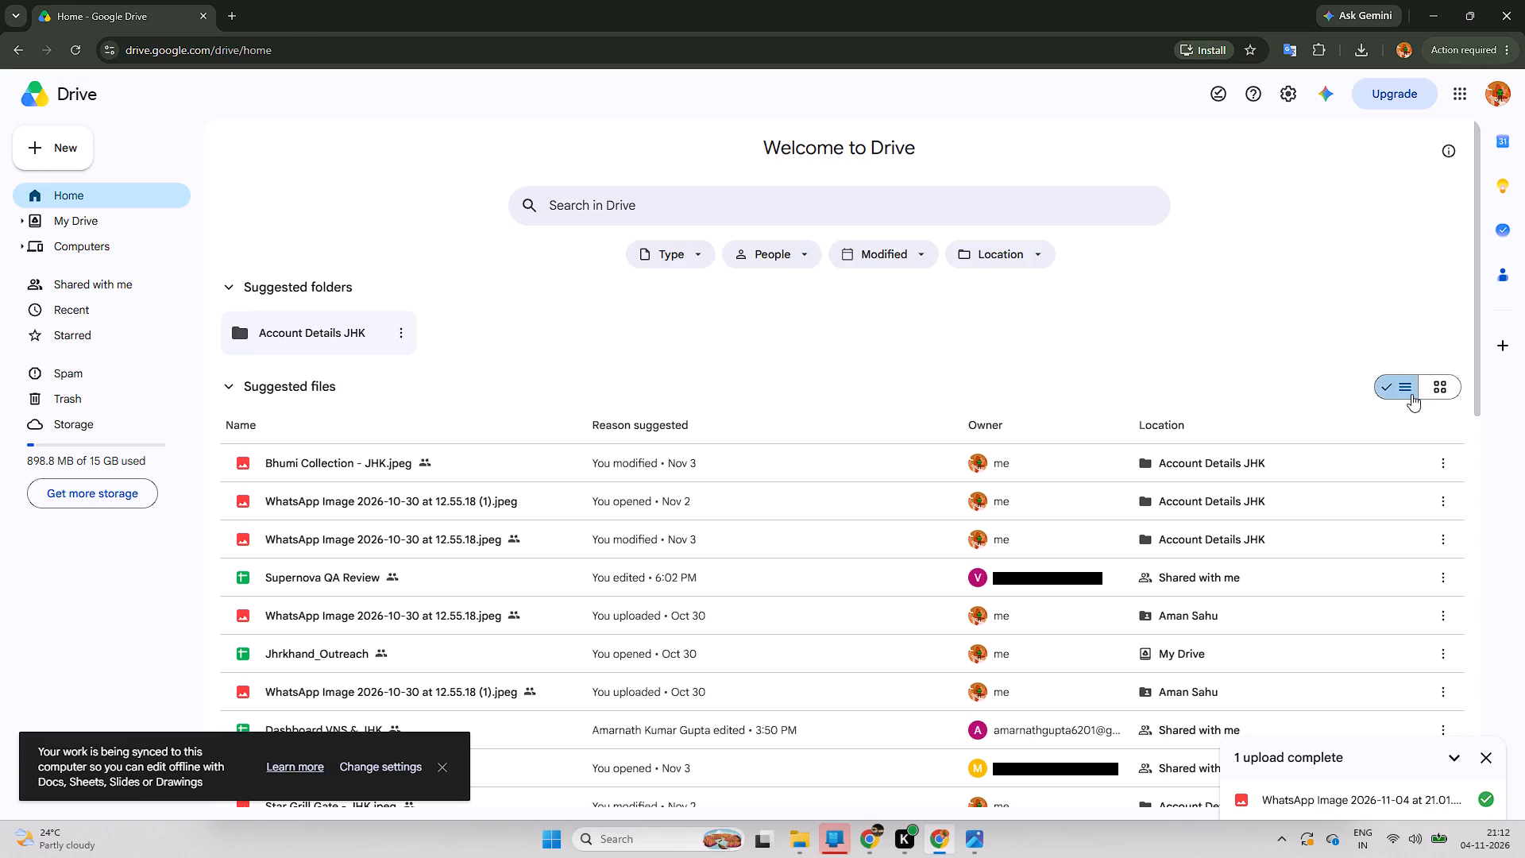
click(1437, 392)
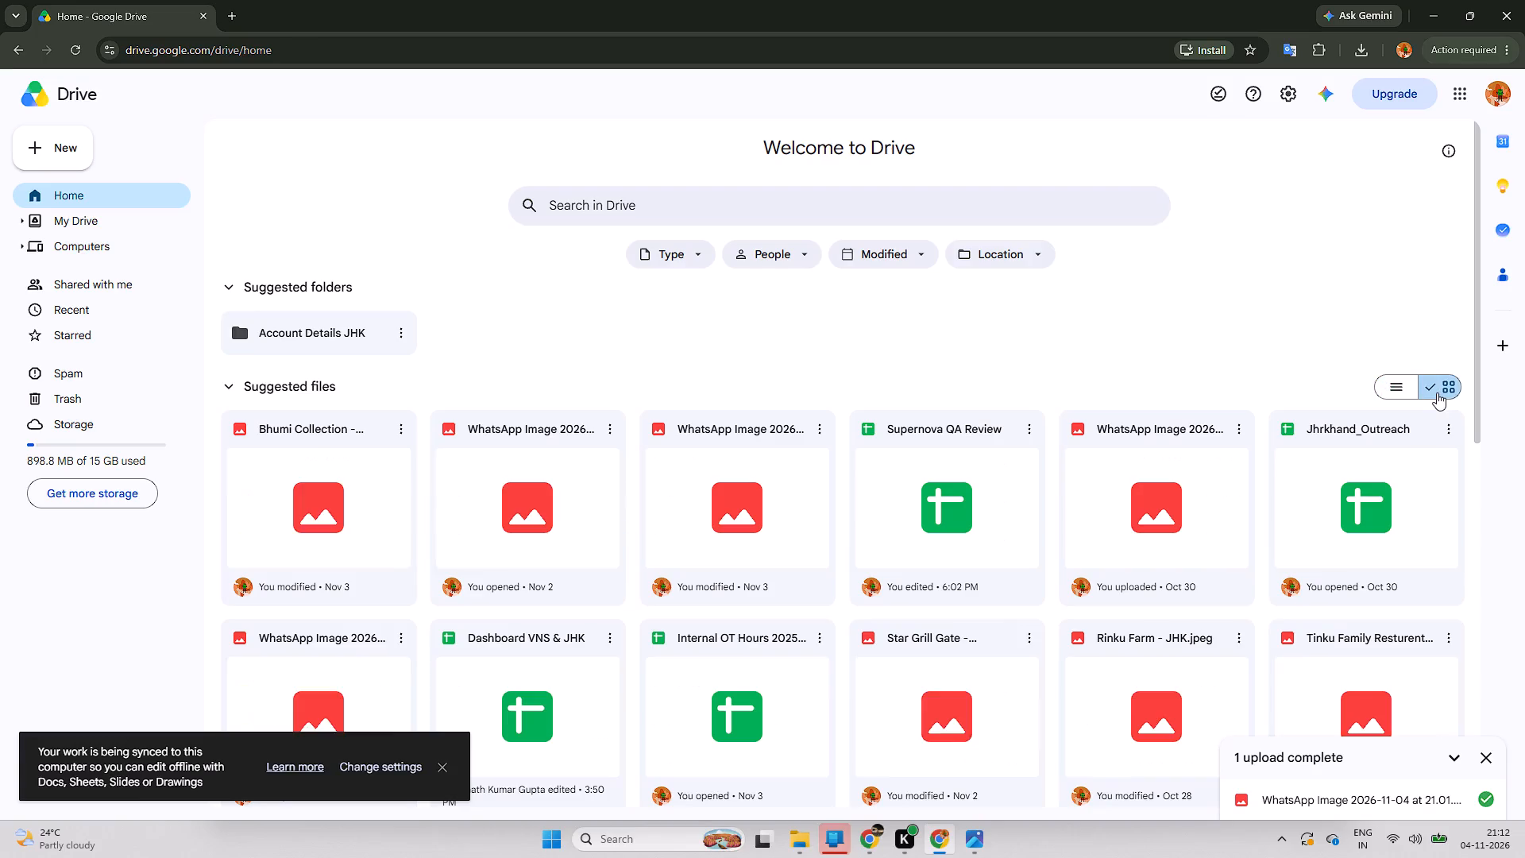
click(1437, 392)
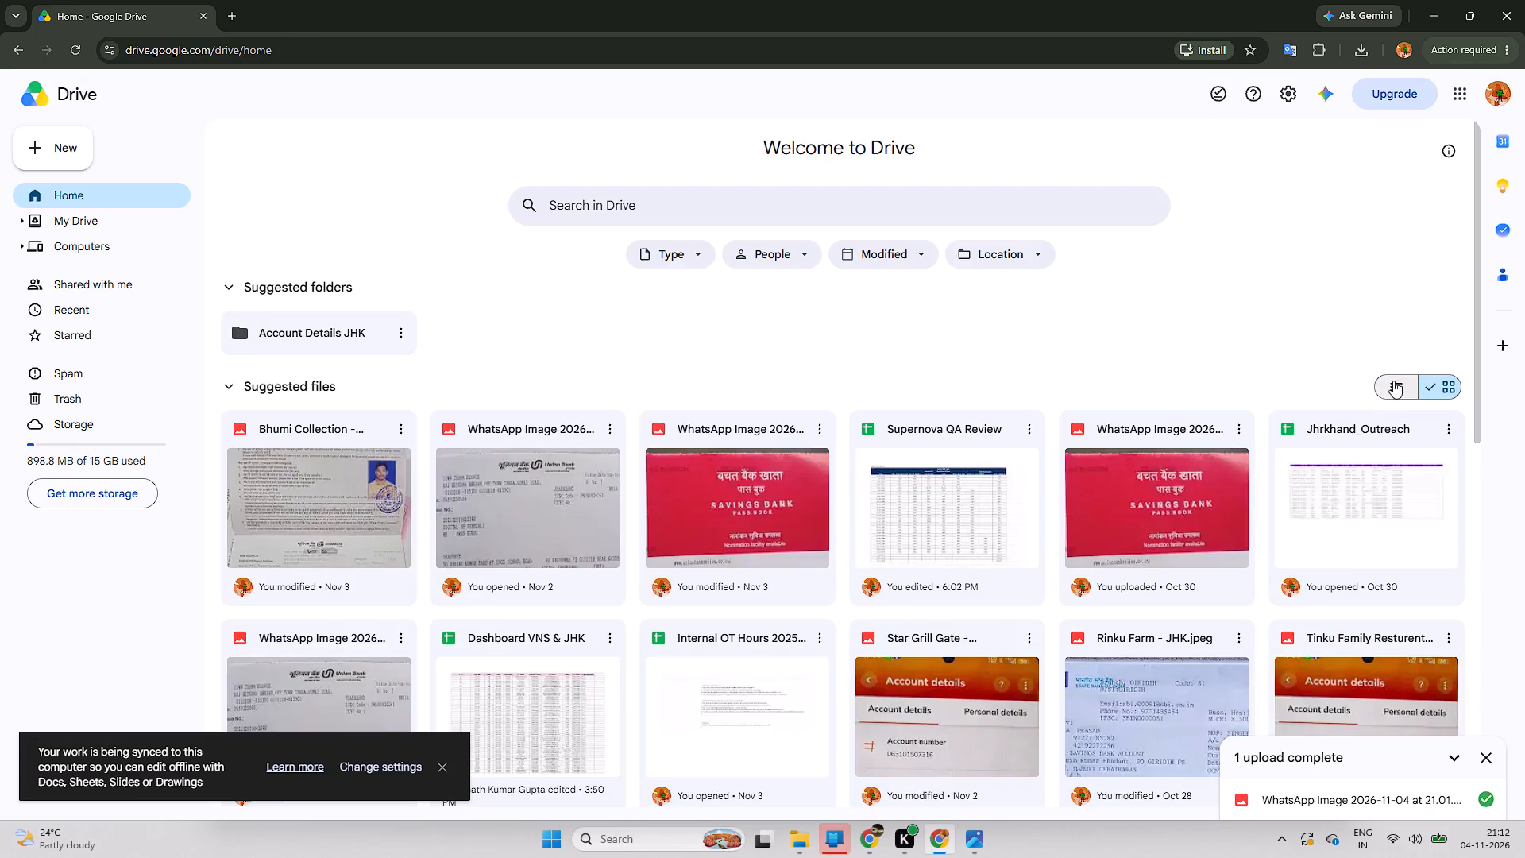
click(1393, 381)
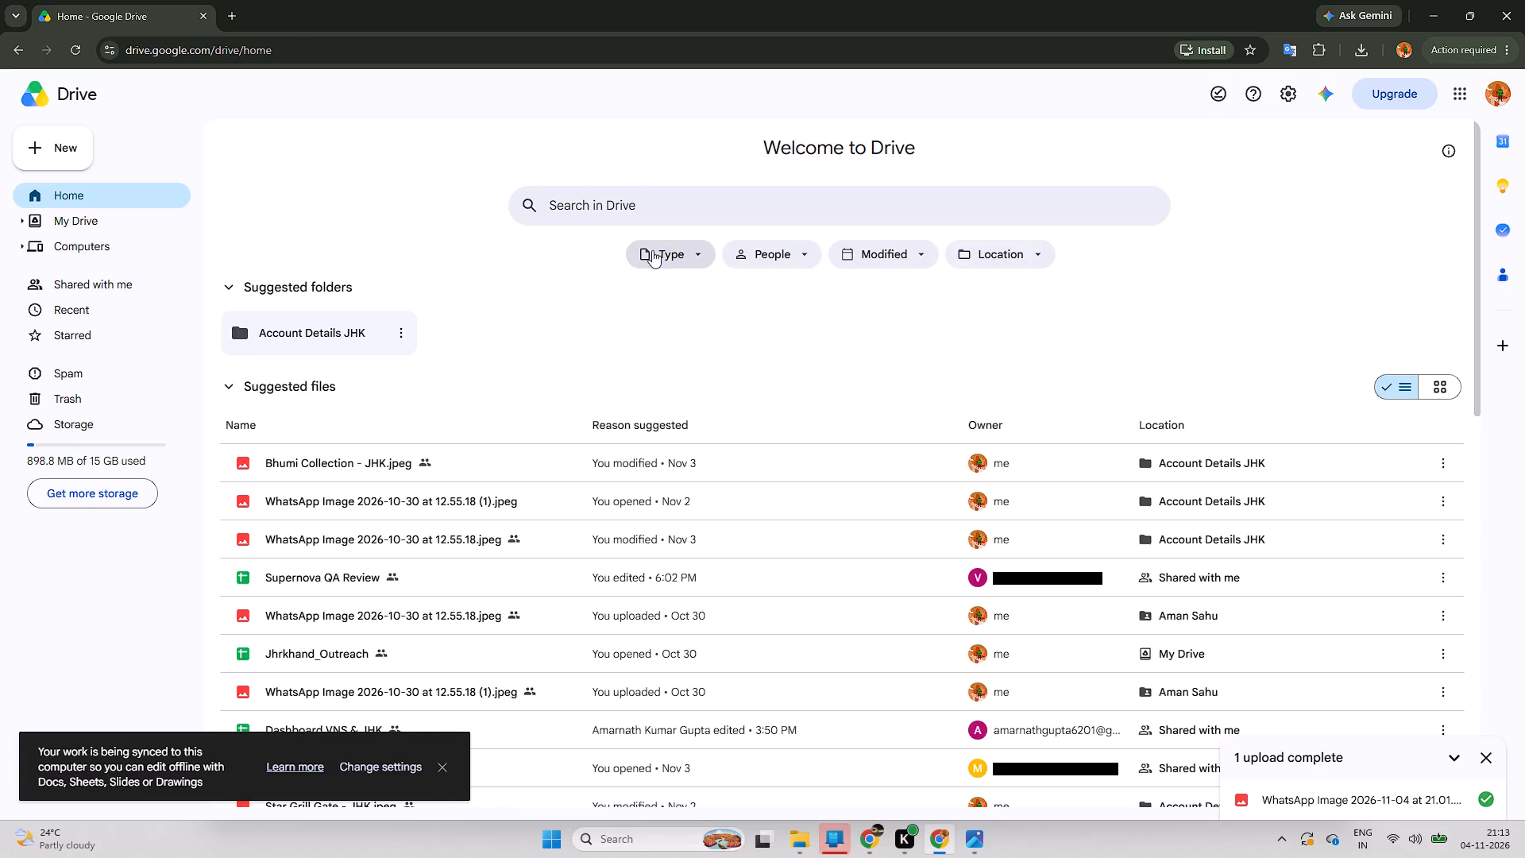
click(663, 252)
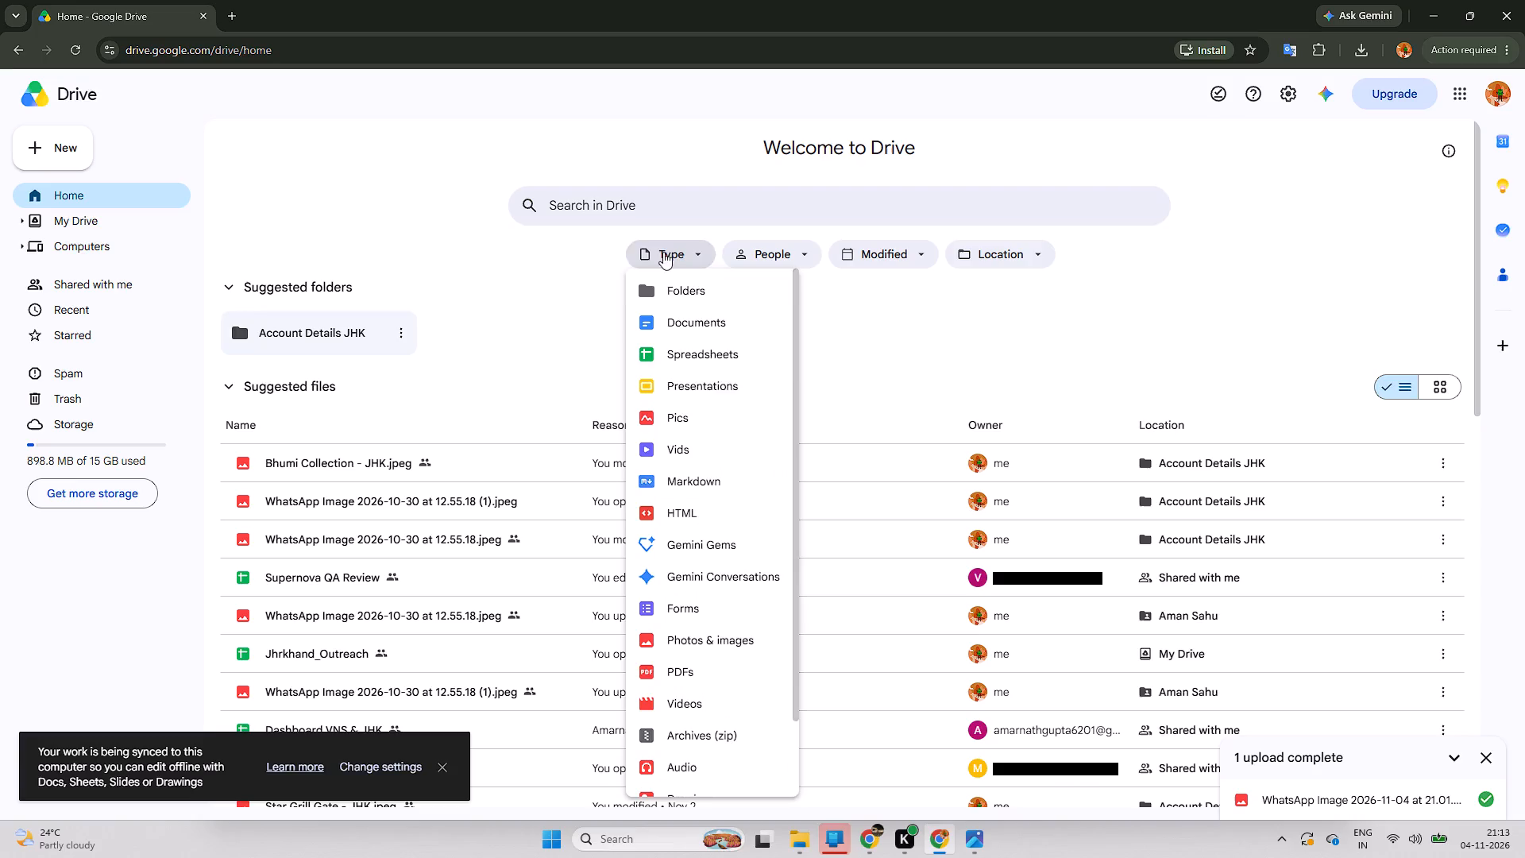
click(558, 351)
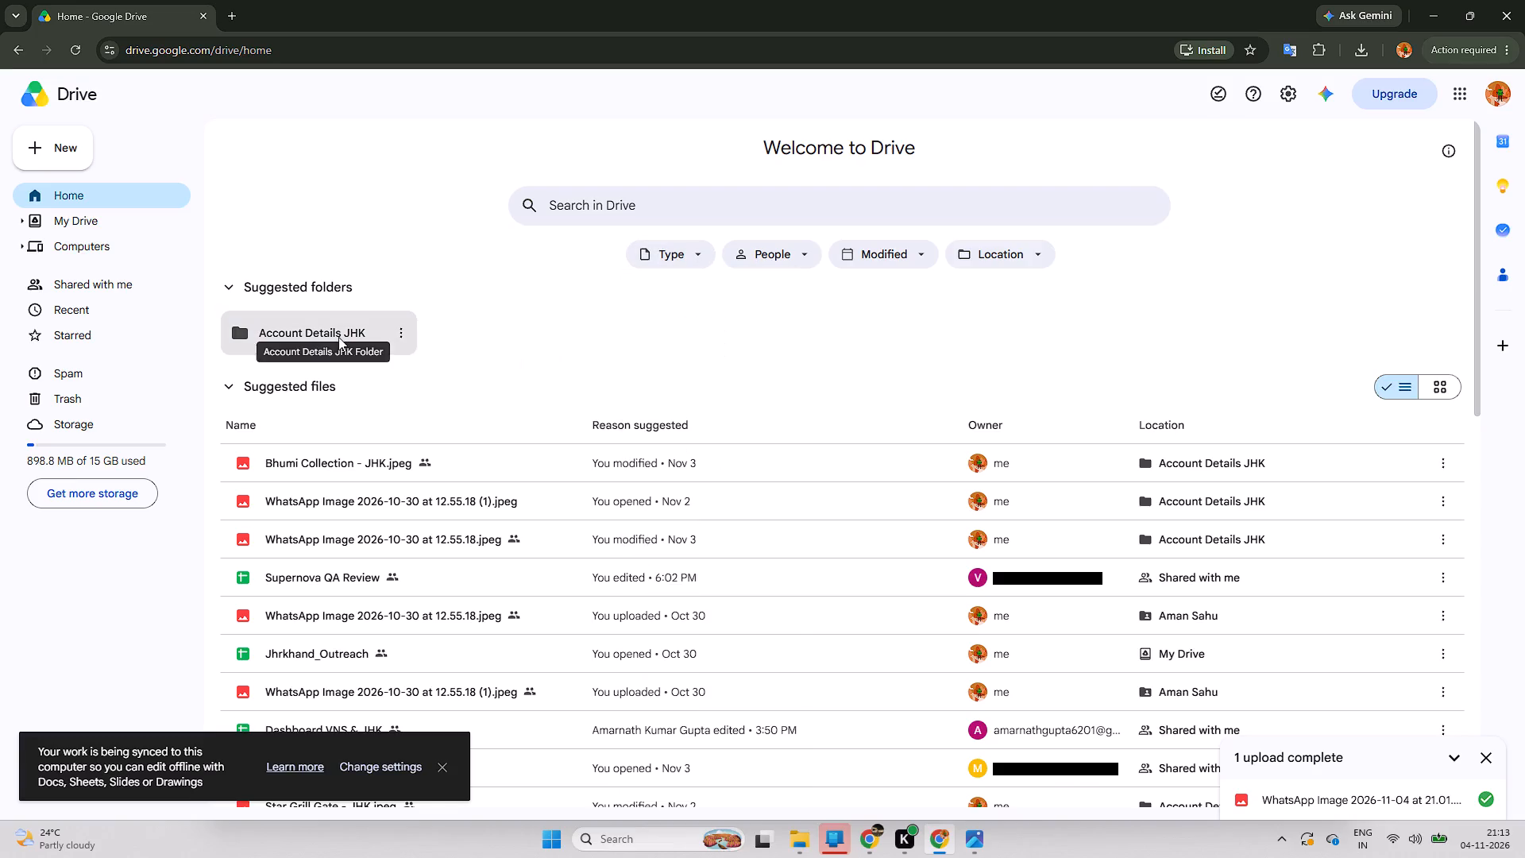
Open the Account Details JHK folder in Drive and look through its vendor image files to the end of the list.
click(338, 337)
double_click(338, 337)
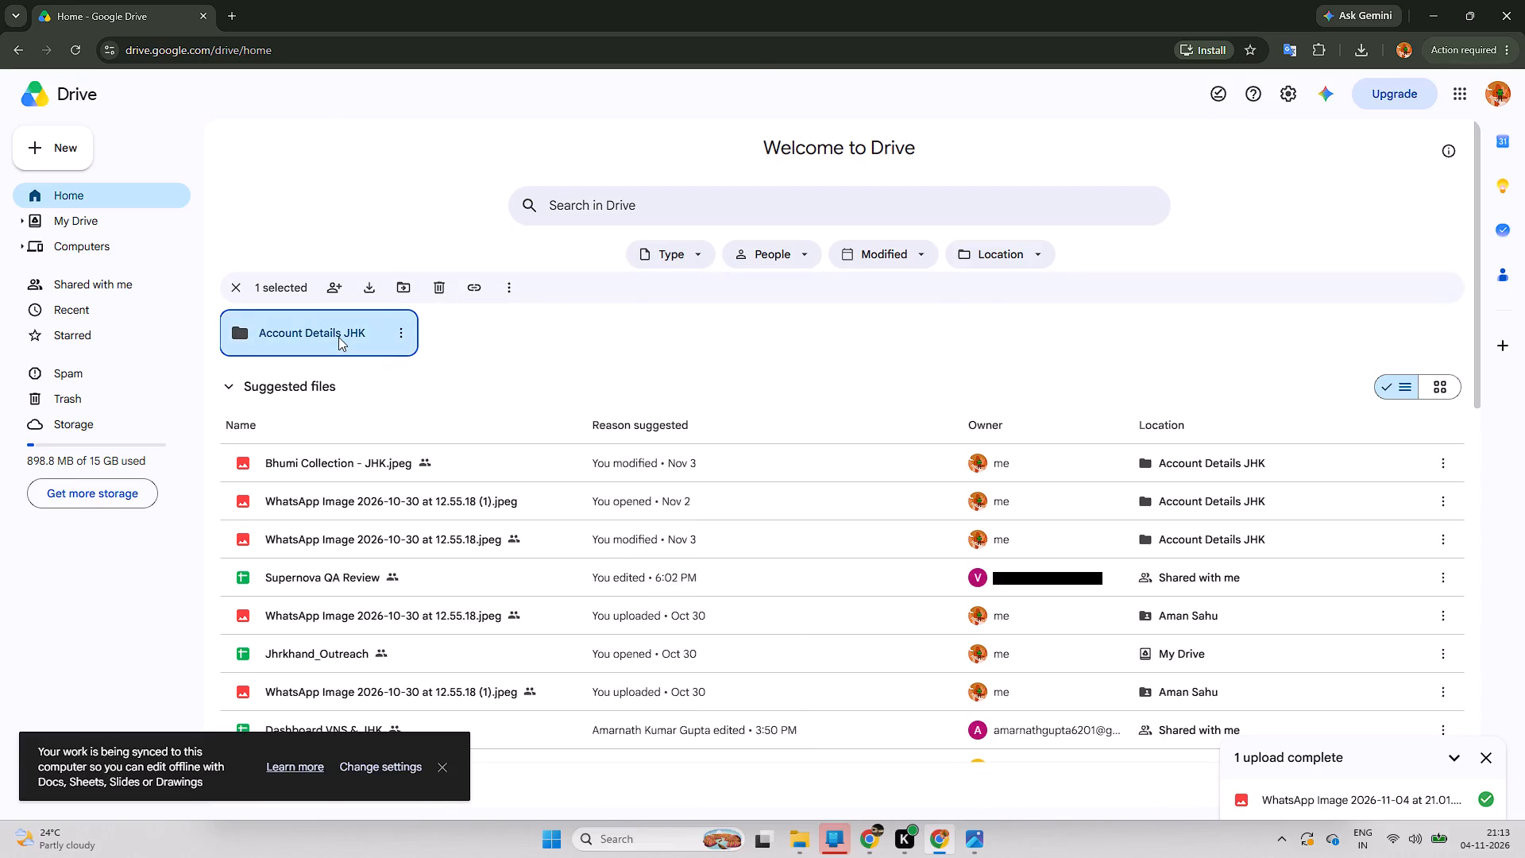
scroll(502, 512, down, 2)
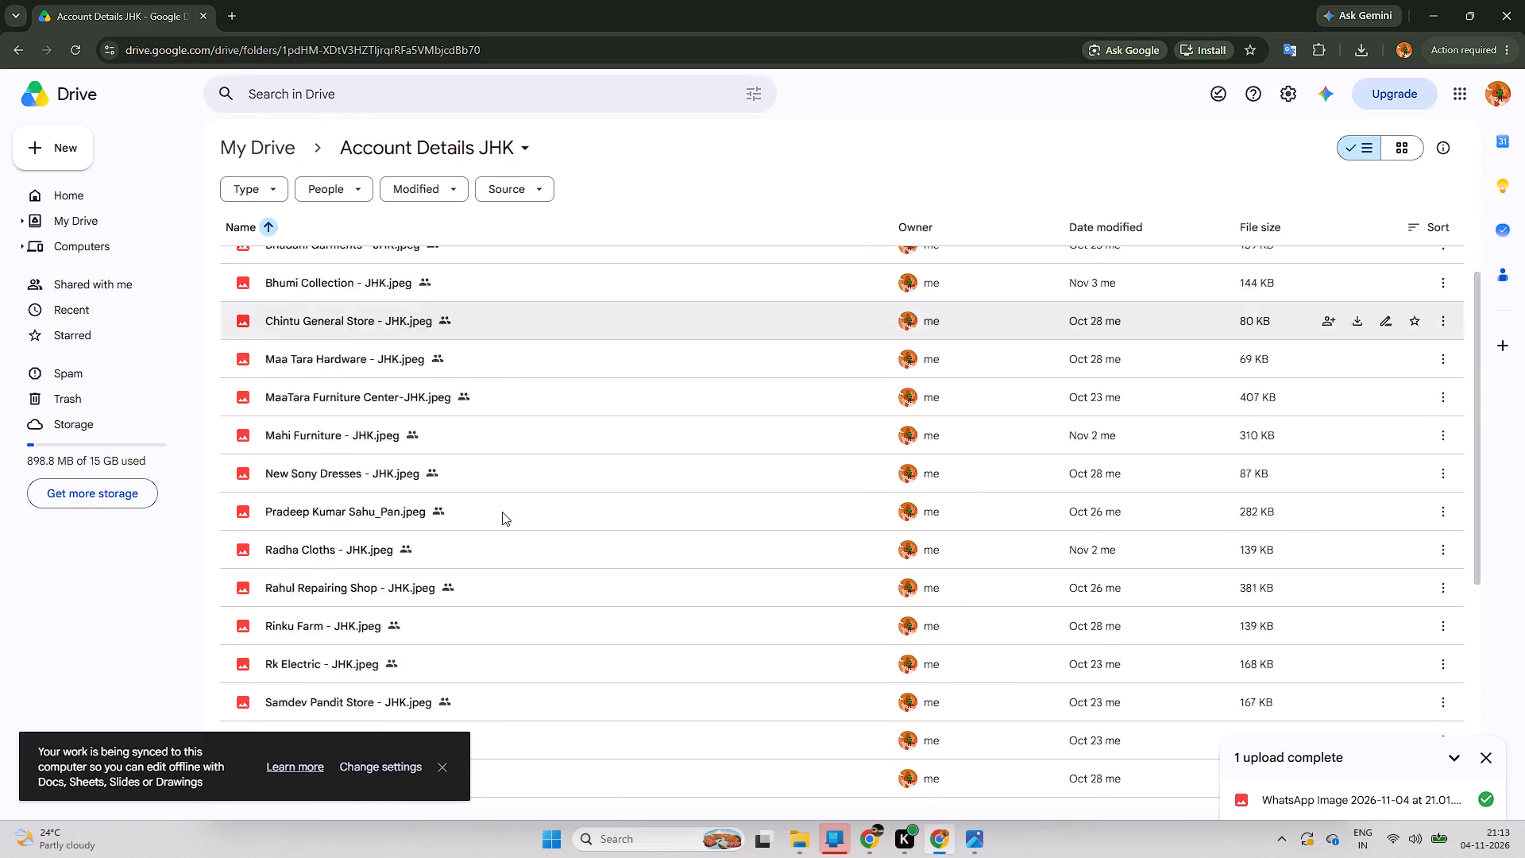
scroll(502, 512, down, 5)
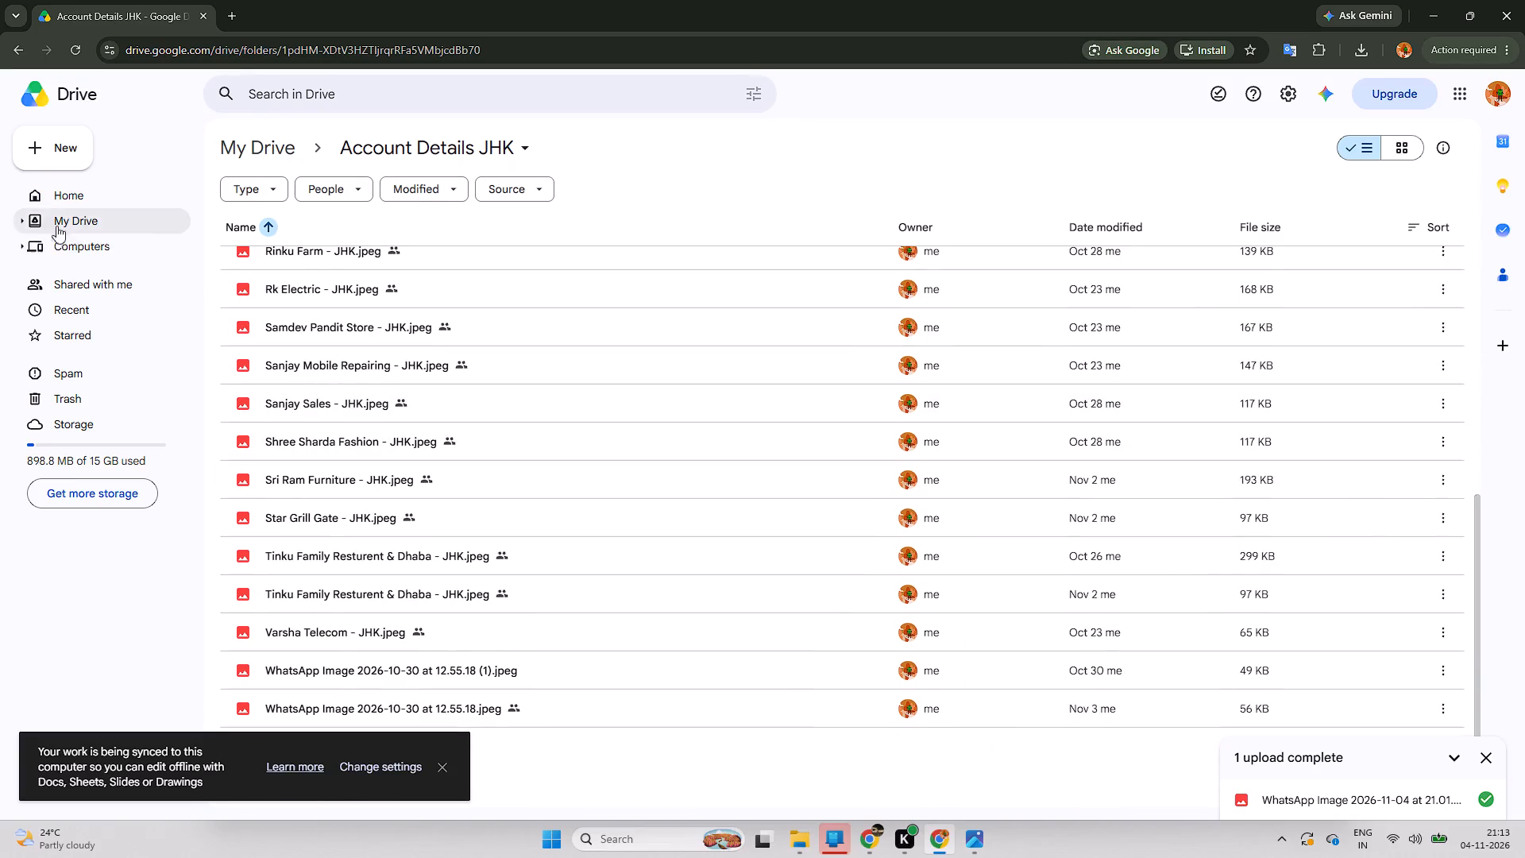
Start adding a new file upload to the Account Details JHK folder.
click(75, 160)
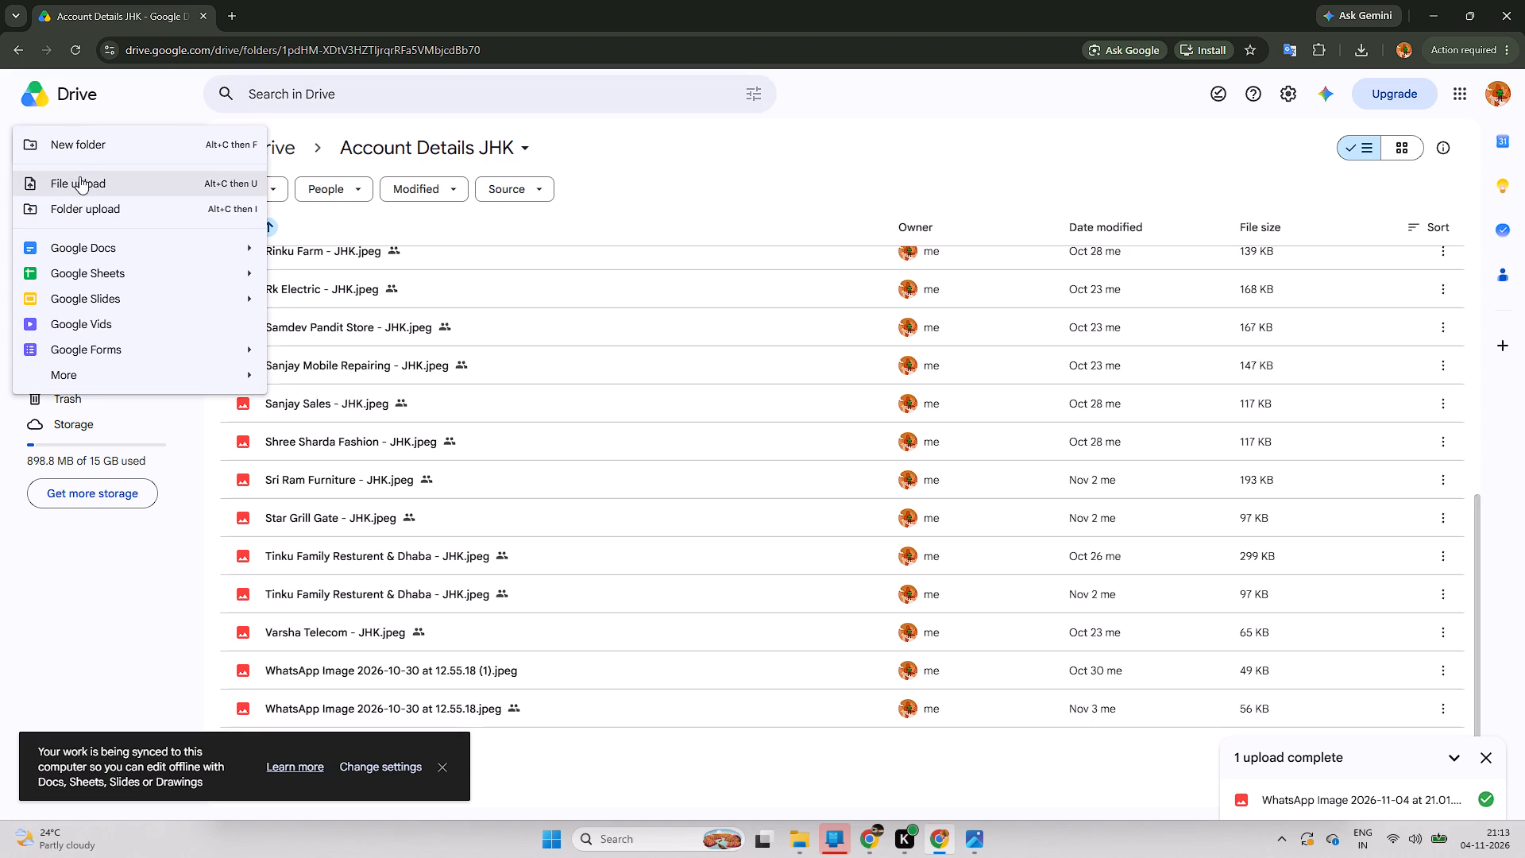
Upload the file WhatsApp Image 2026-11-04 at 21.01.03 from Downloads to the Account Details JHK folder.
click(79, 176)
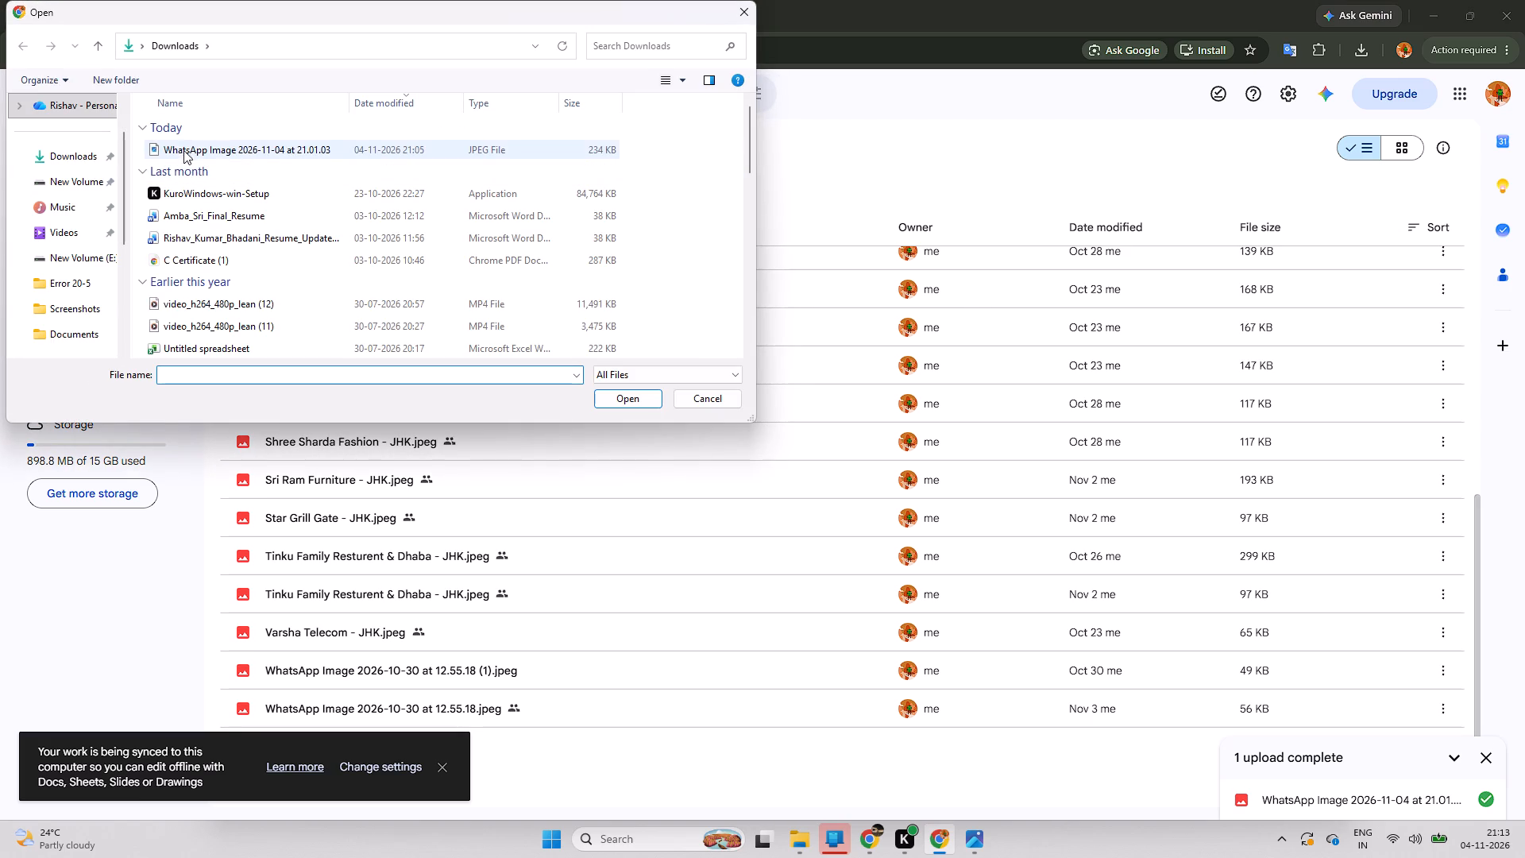
click(191, 155)
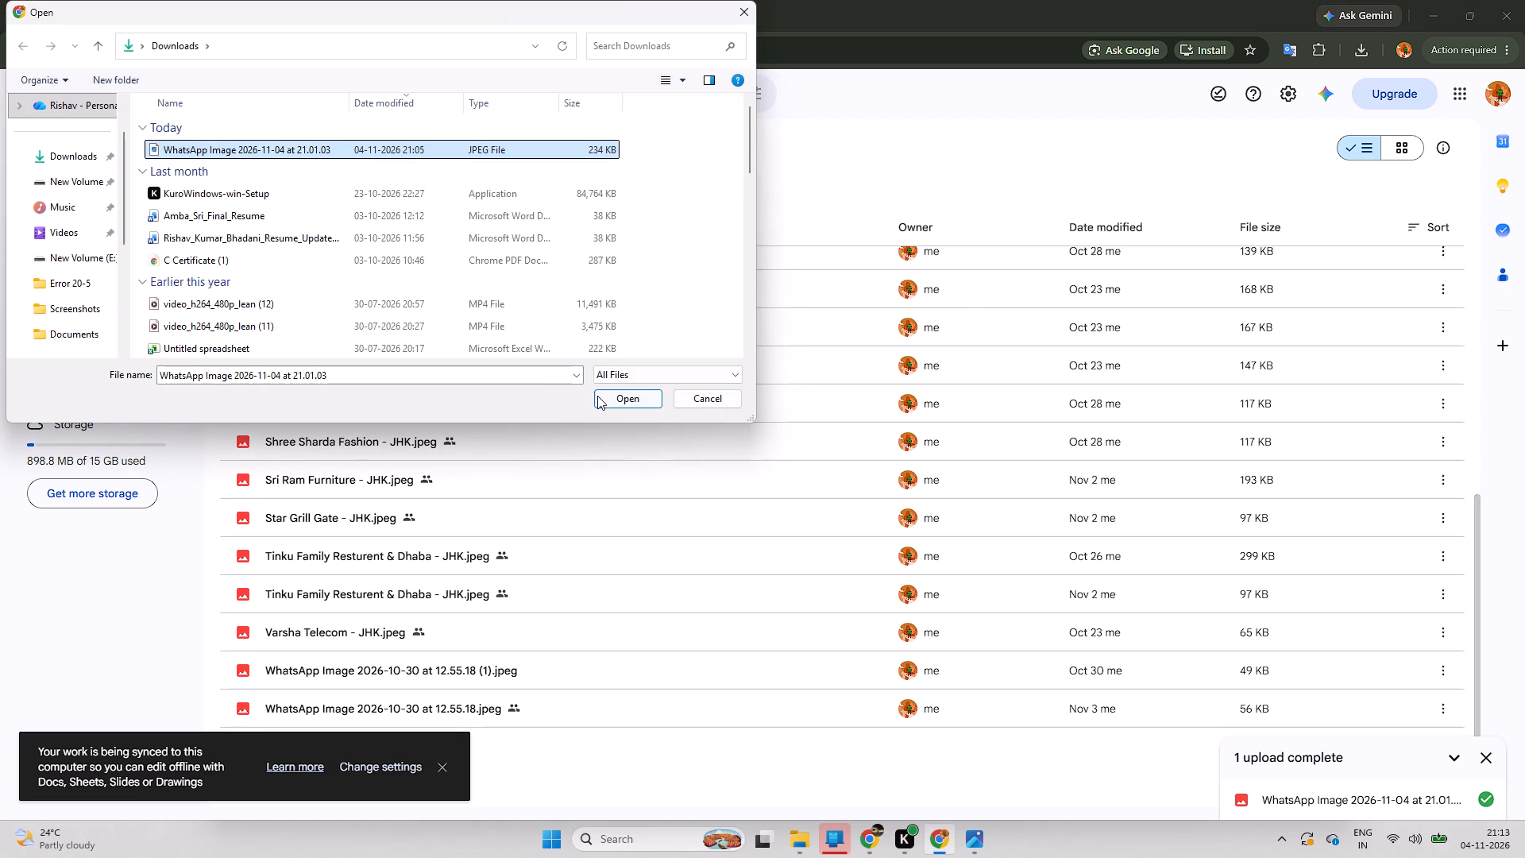
click(600, 396)
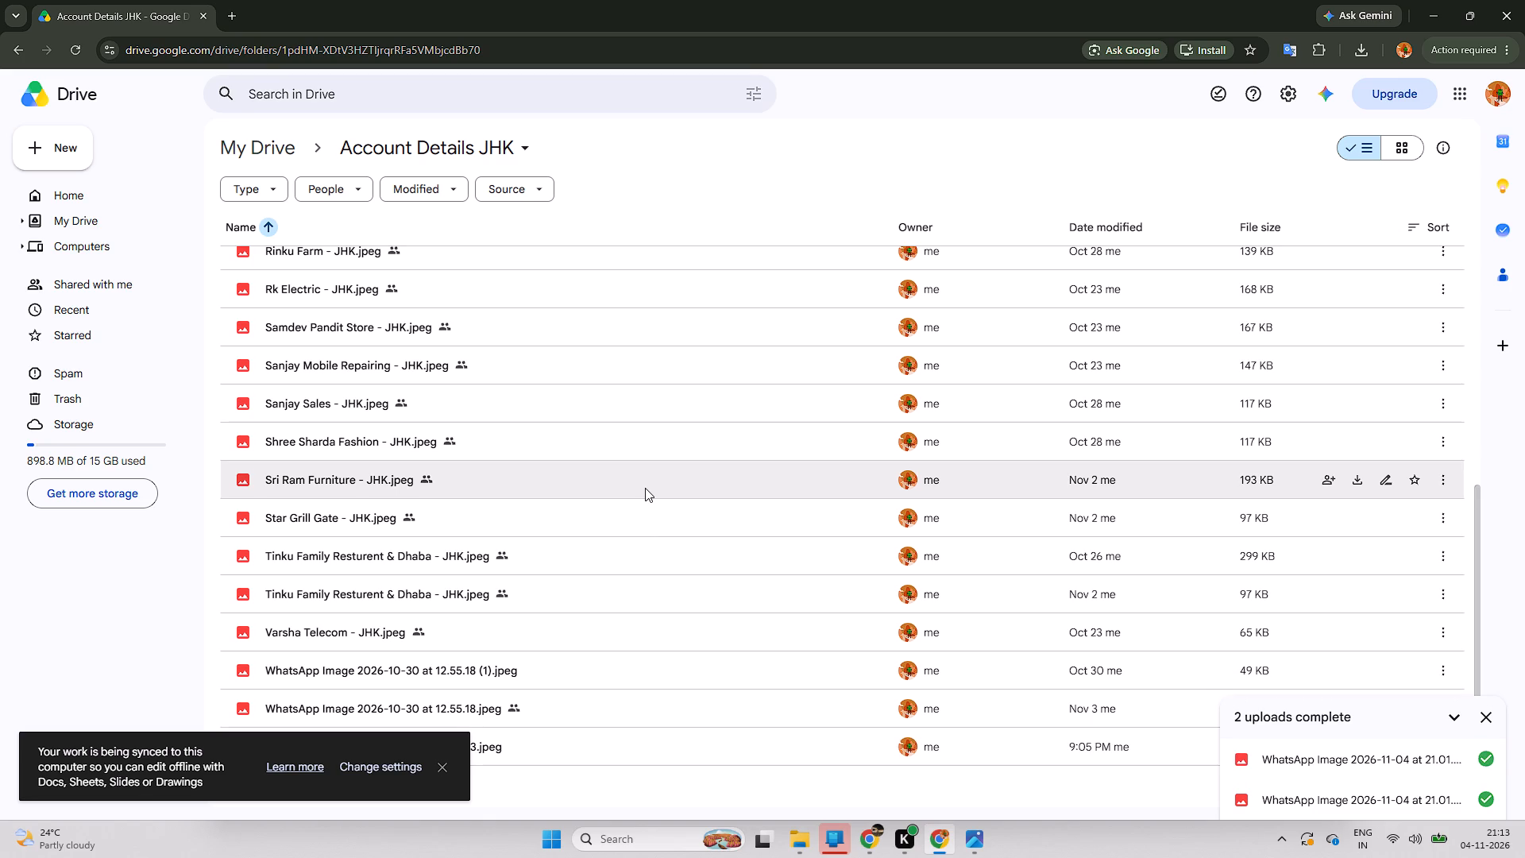
Rename the newly uploaded WhatsApp Image 2026-11-04 at 21.01.03.jpeg as Yadav Dairy - JHK.jpeg.
scroll(515, 733, down, 1)
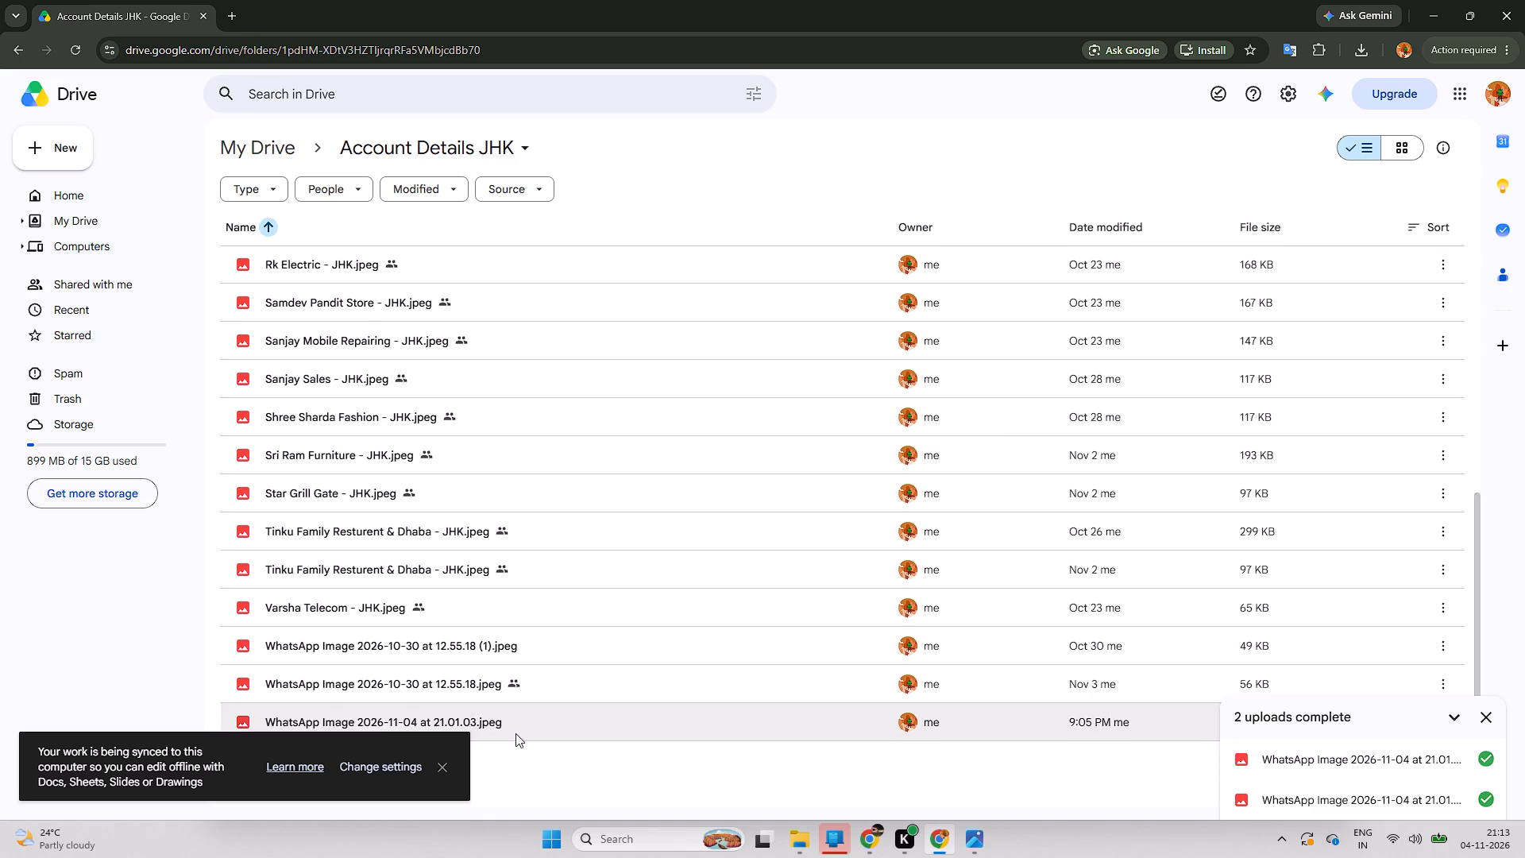
right_click(521, 725)
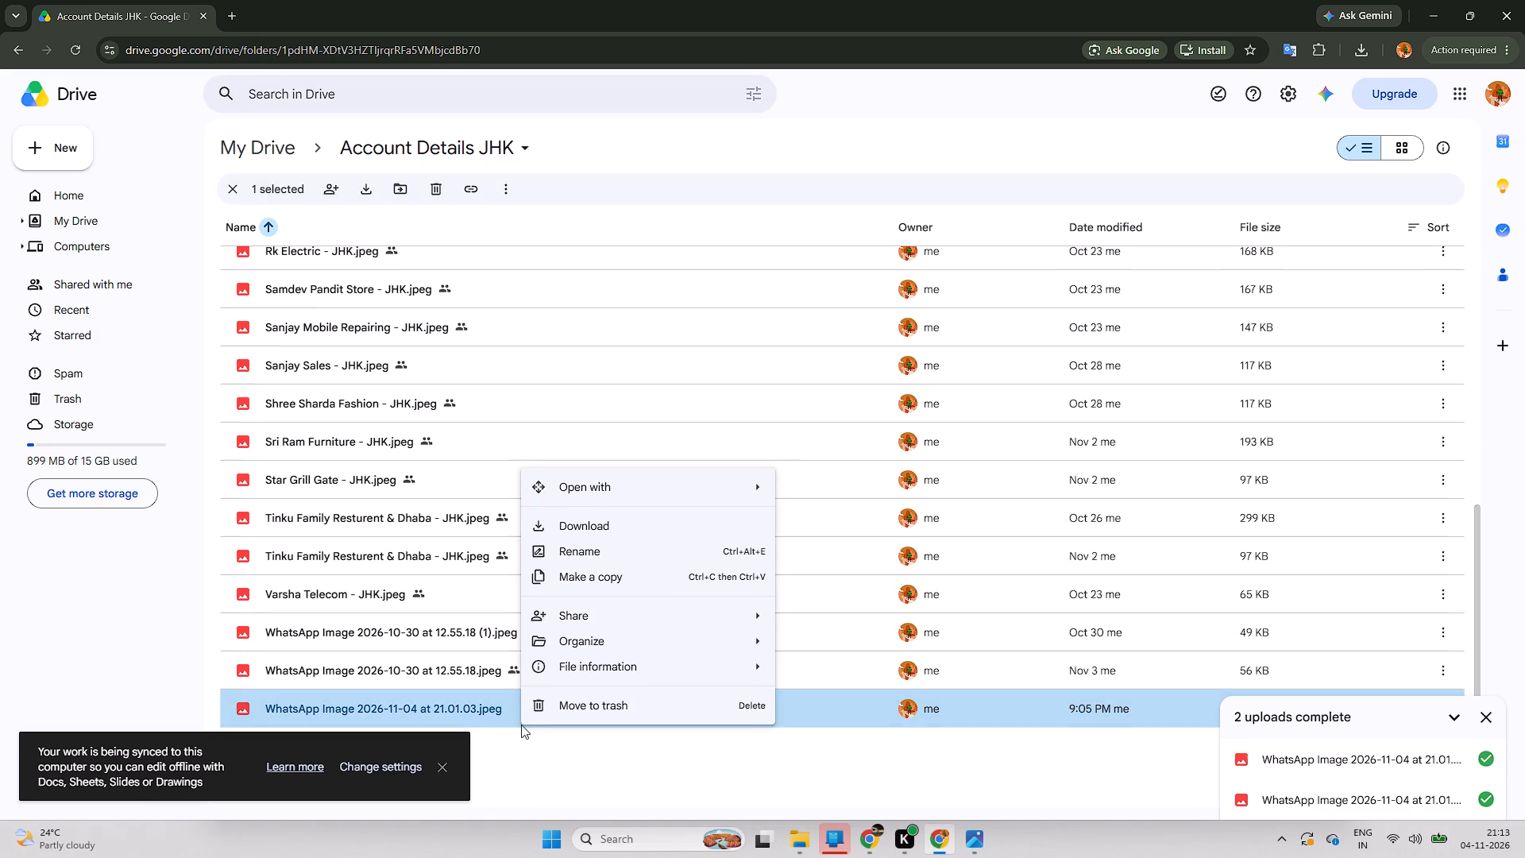
click(1082, 791)
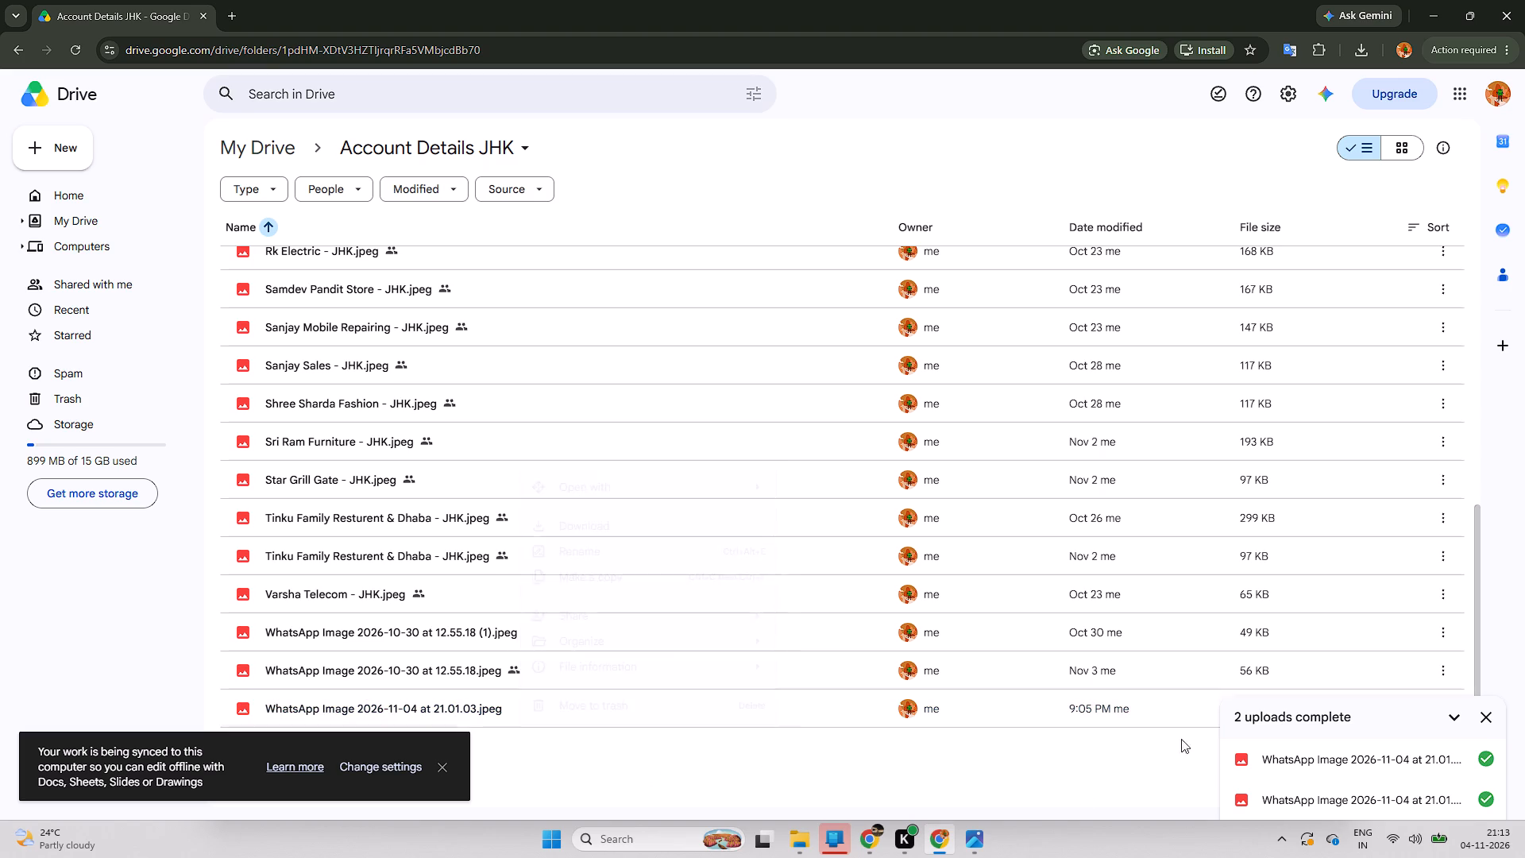
click(1486, 724)
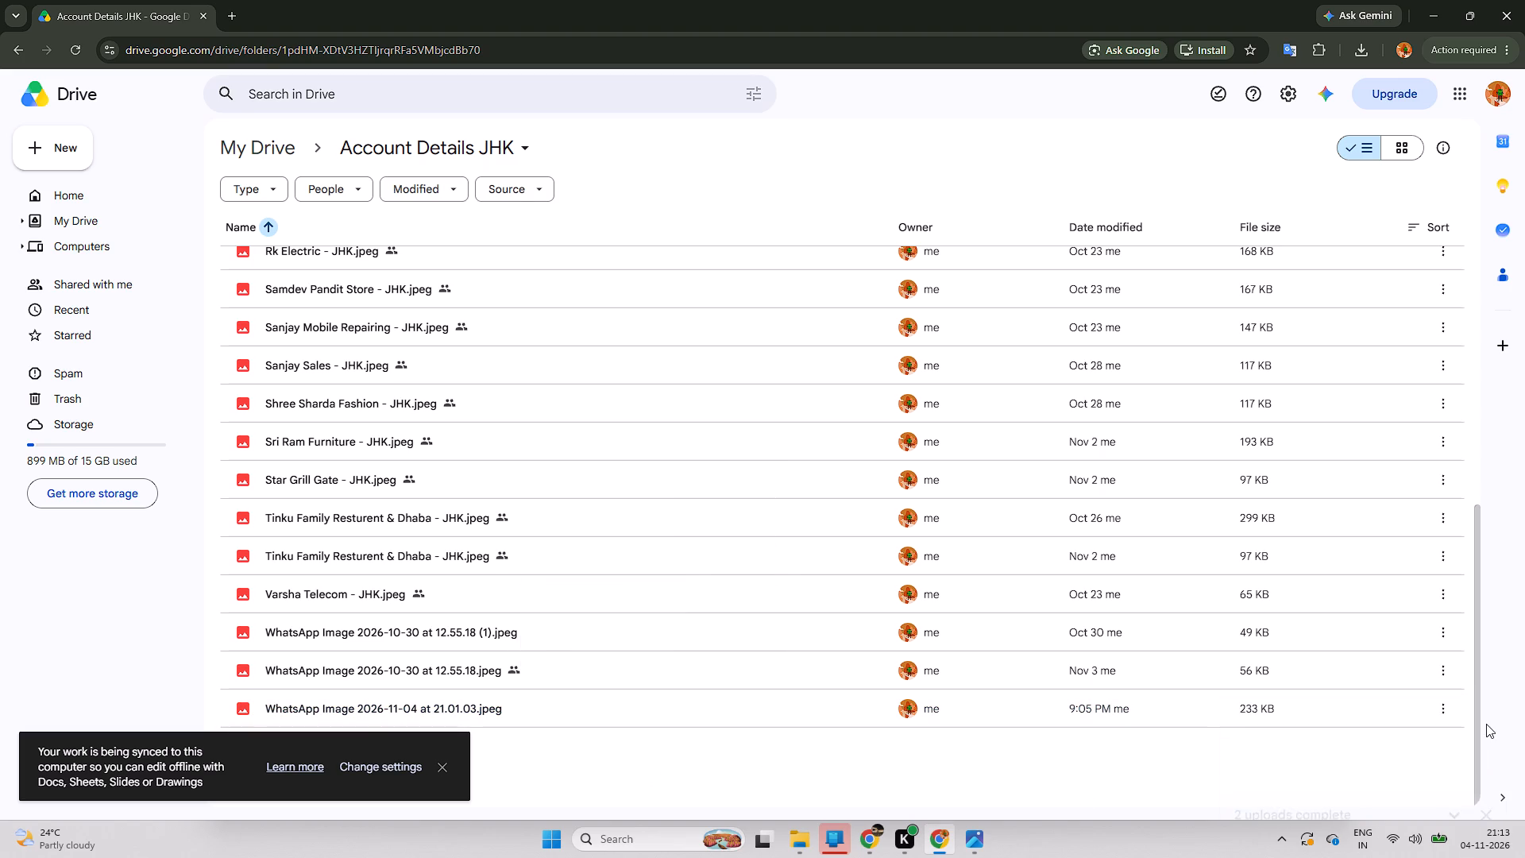
click(1382, 708)
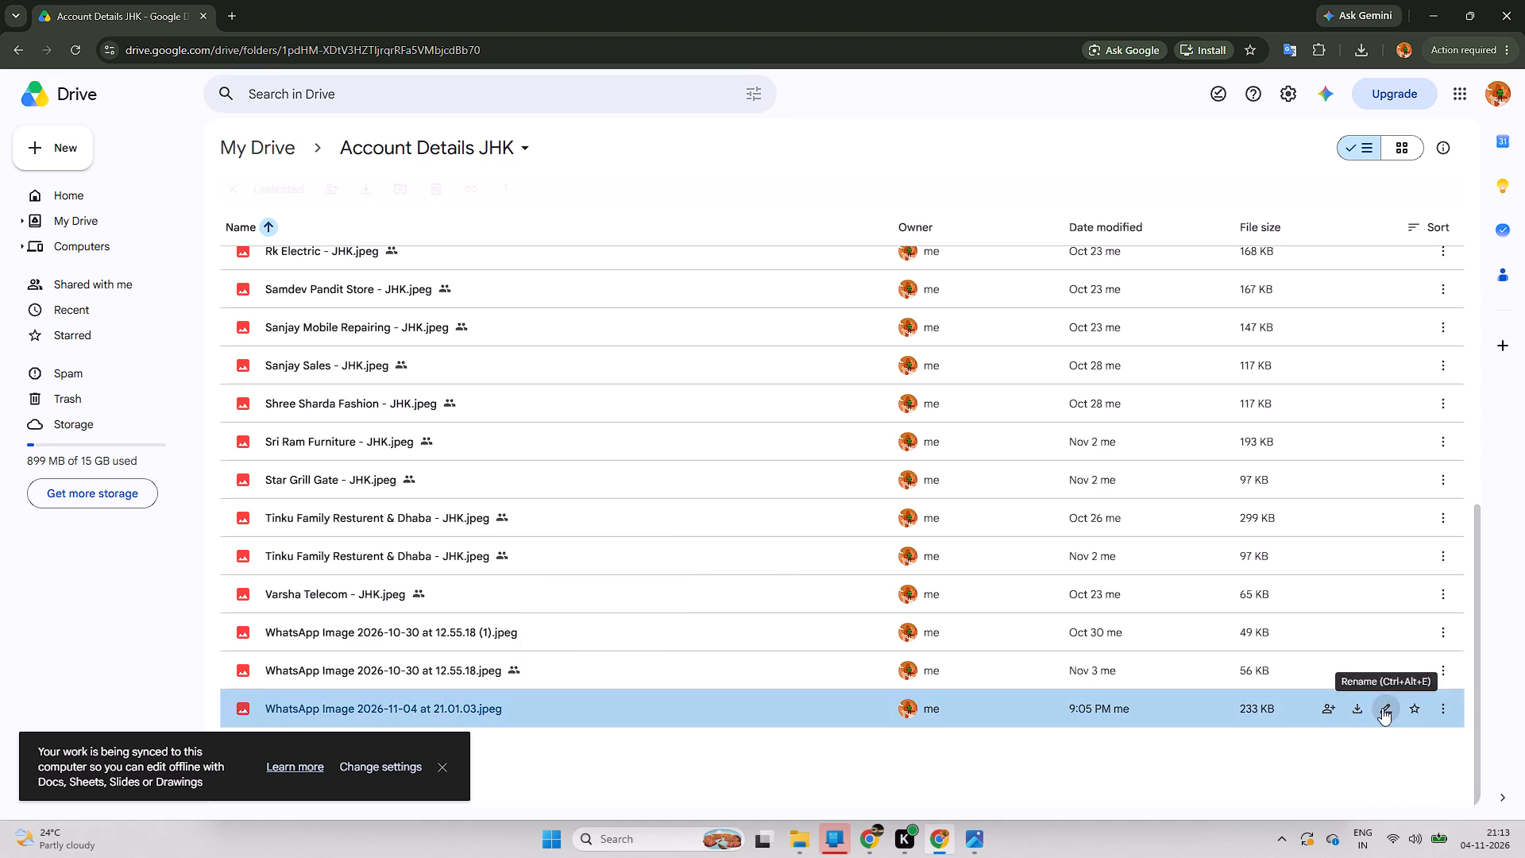
key(ctrl+v)
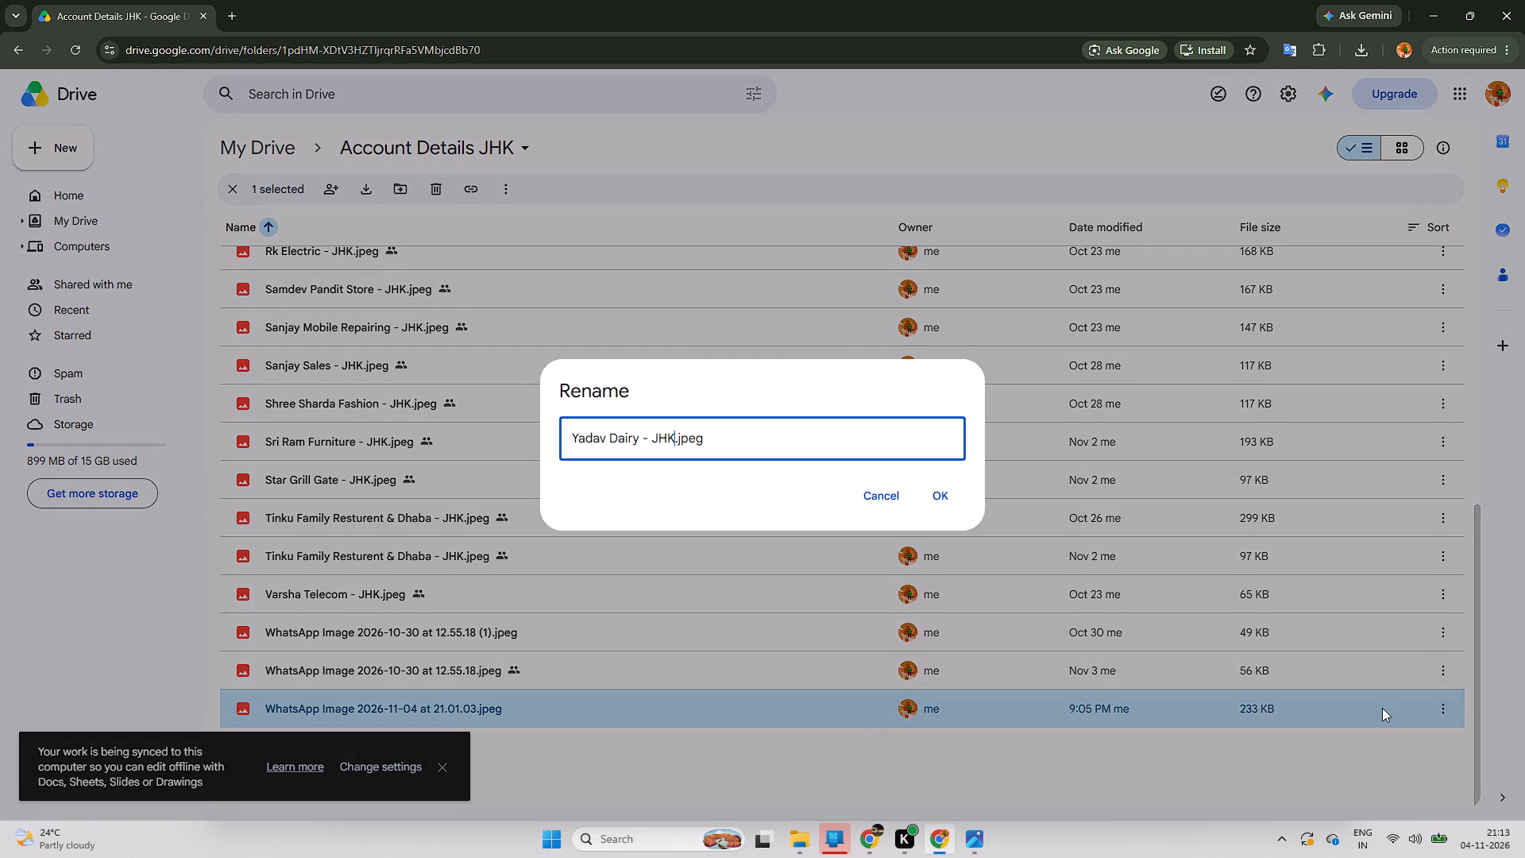
click(939, 493)
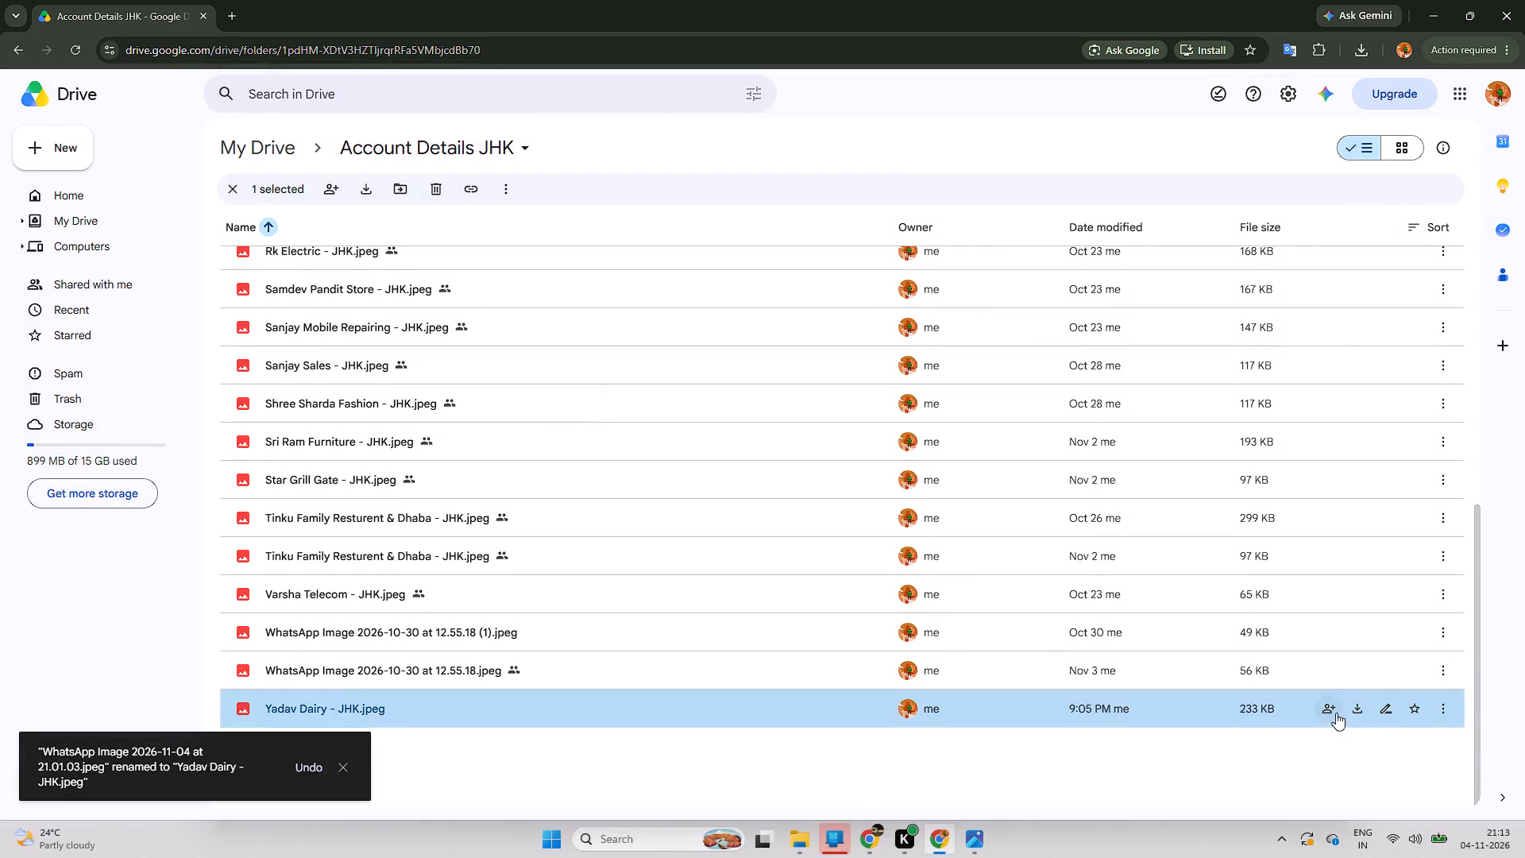
Set the general access of Yadav Dairy - JHK.jpeg to Anyone with the link and copy its sharing link.
click(1322, 709)
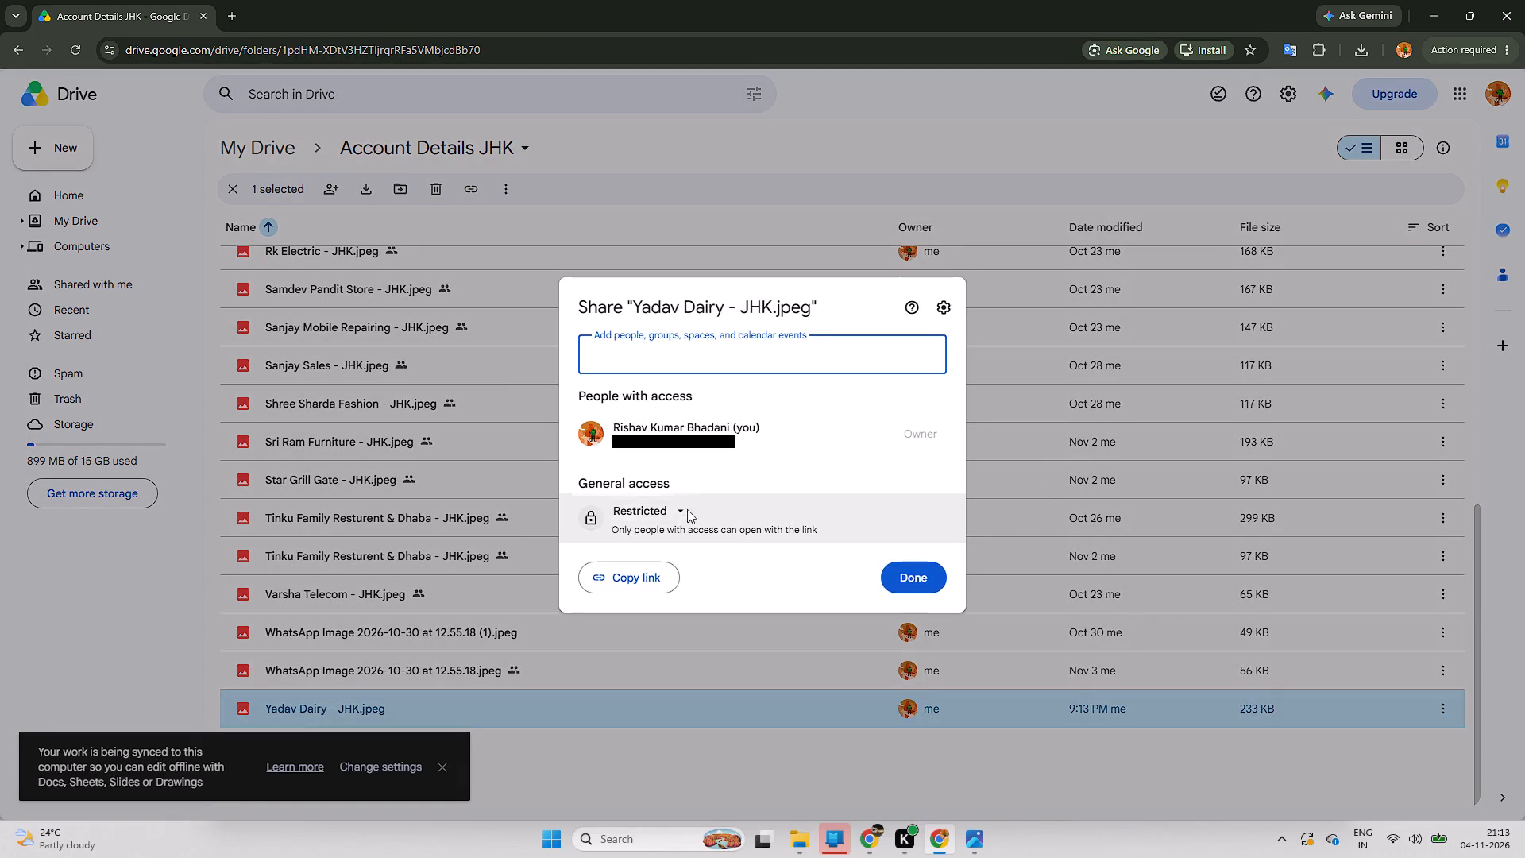
click(676, 508)
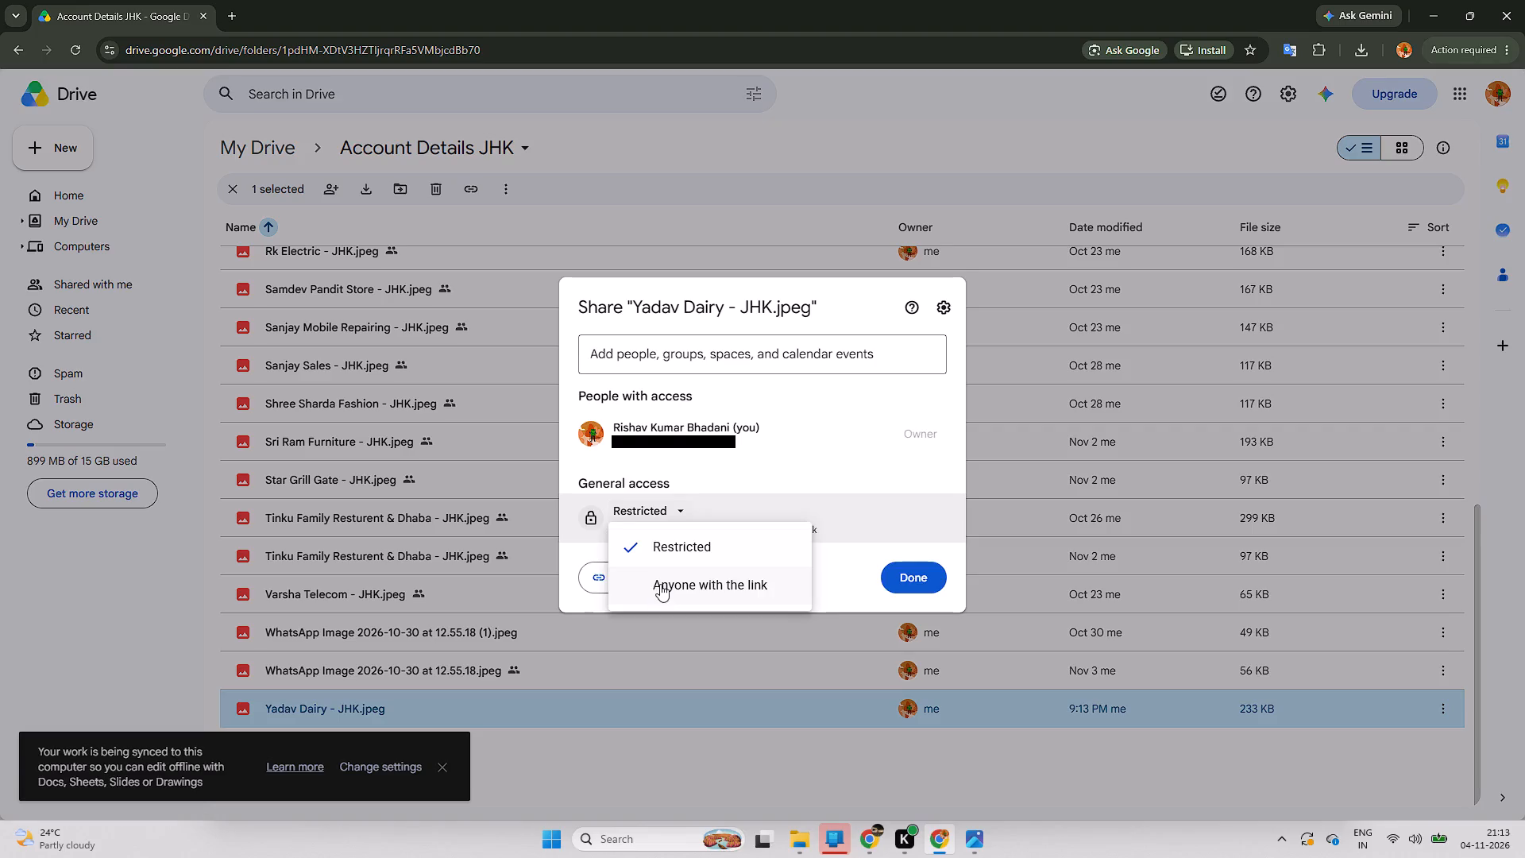
click(660, 584)
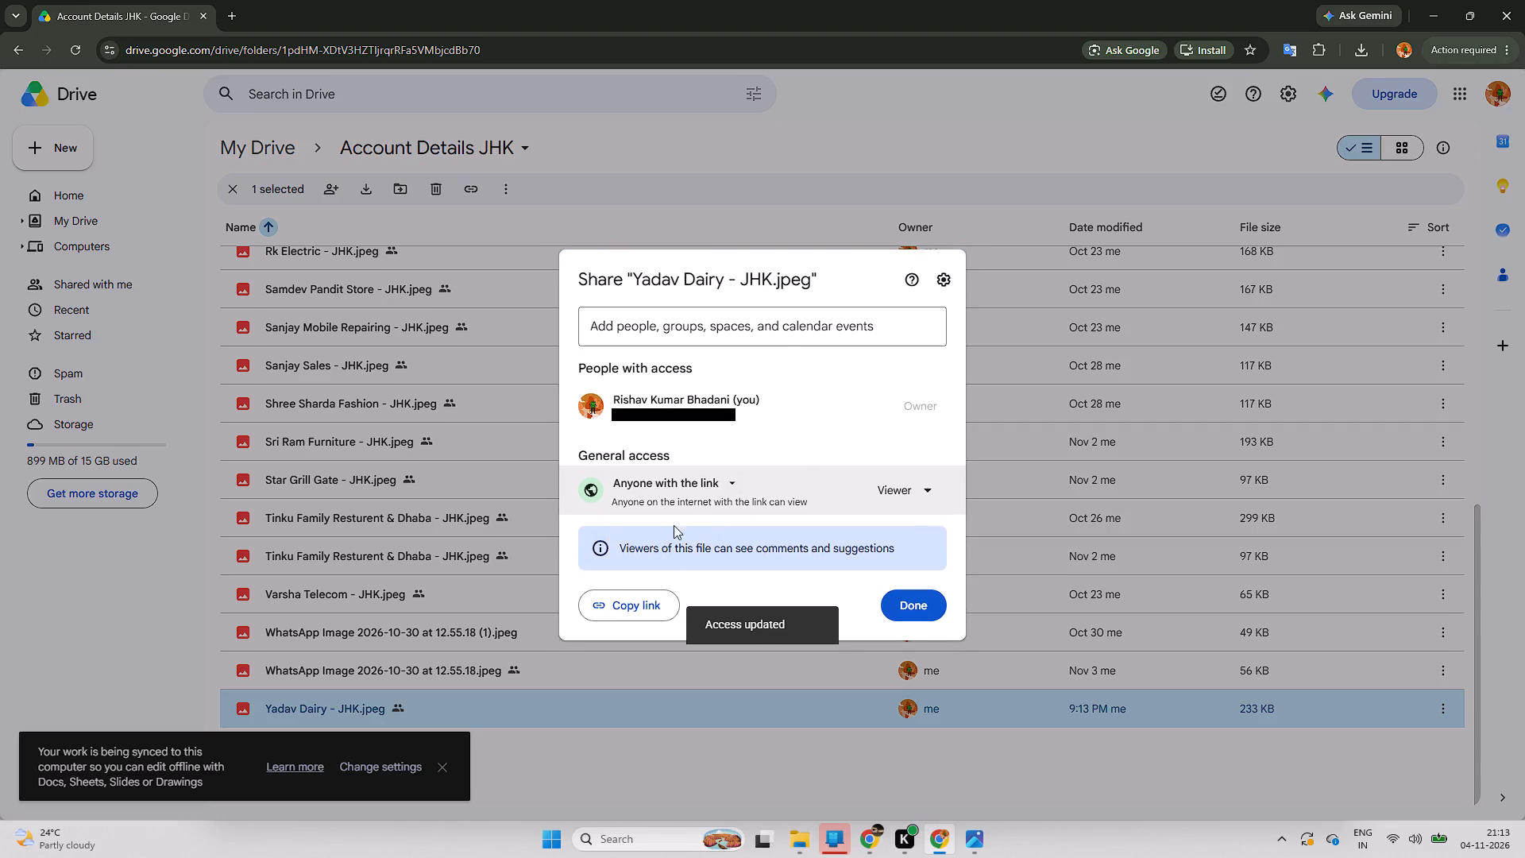
click(612, 605)
double_click(912, 608)
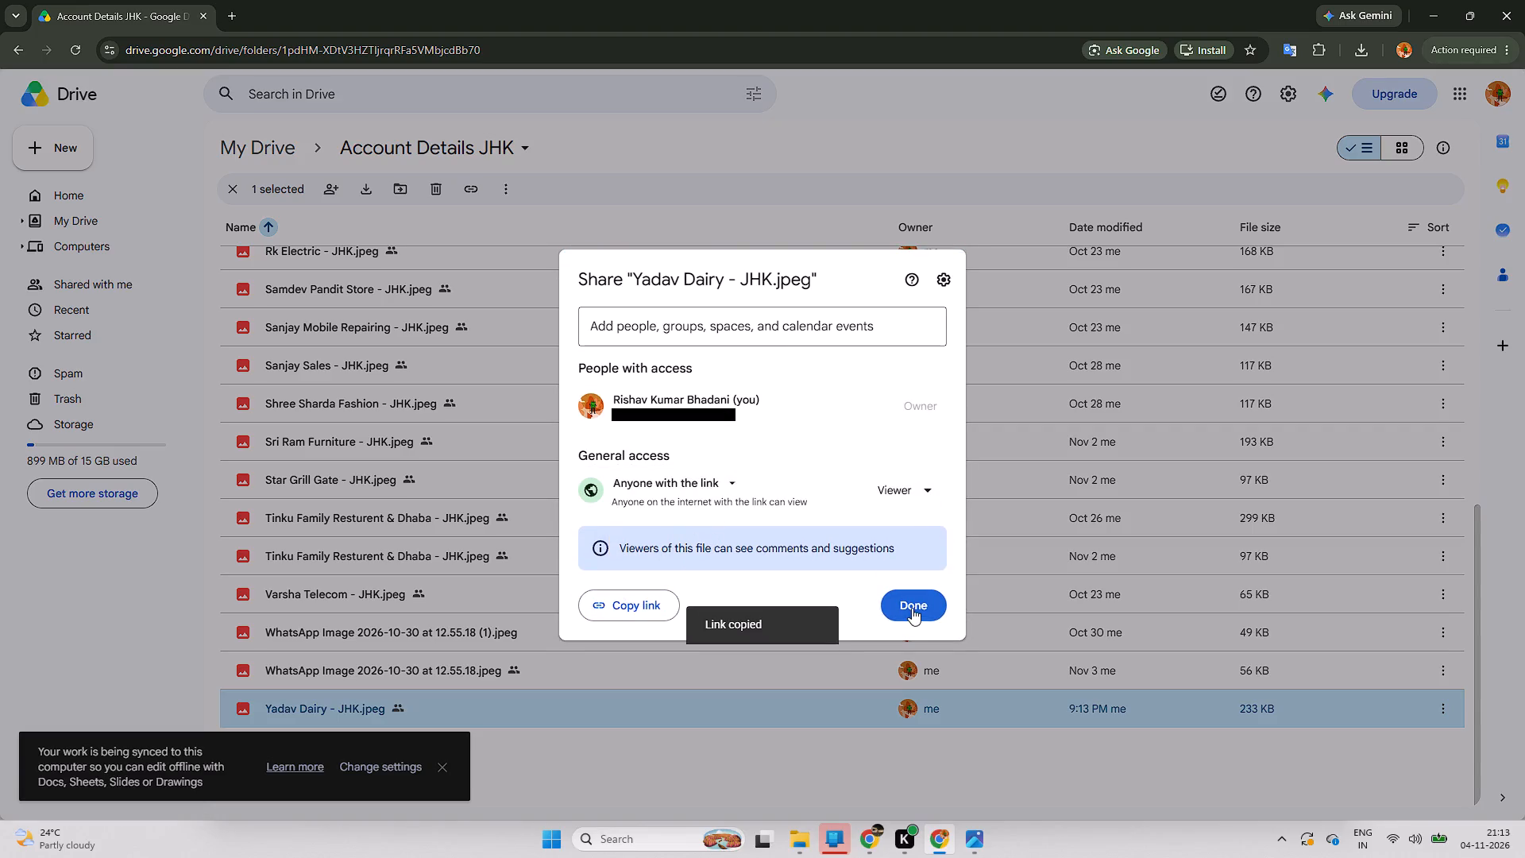
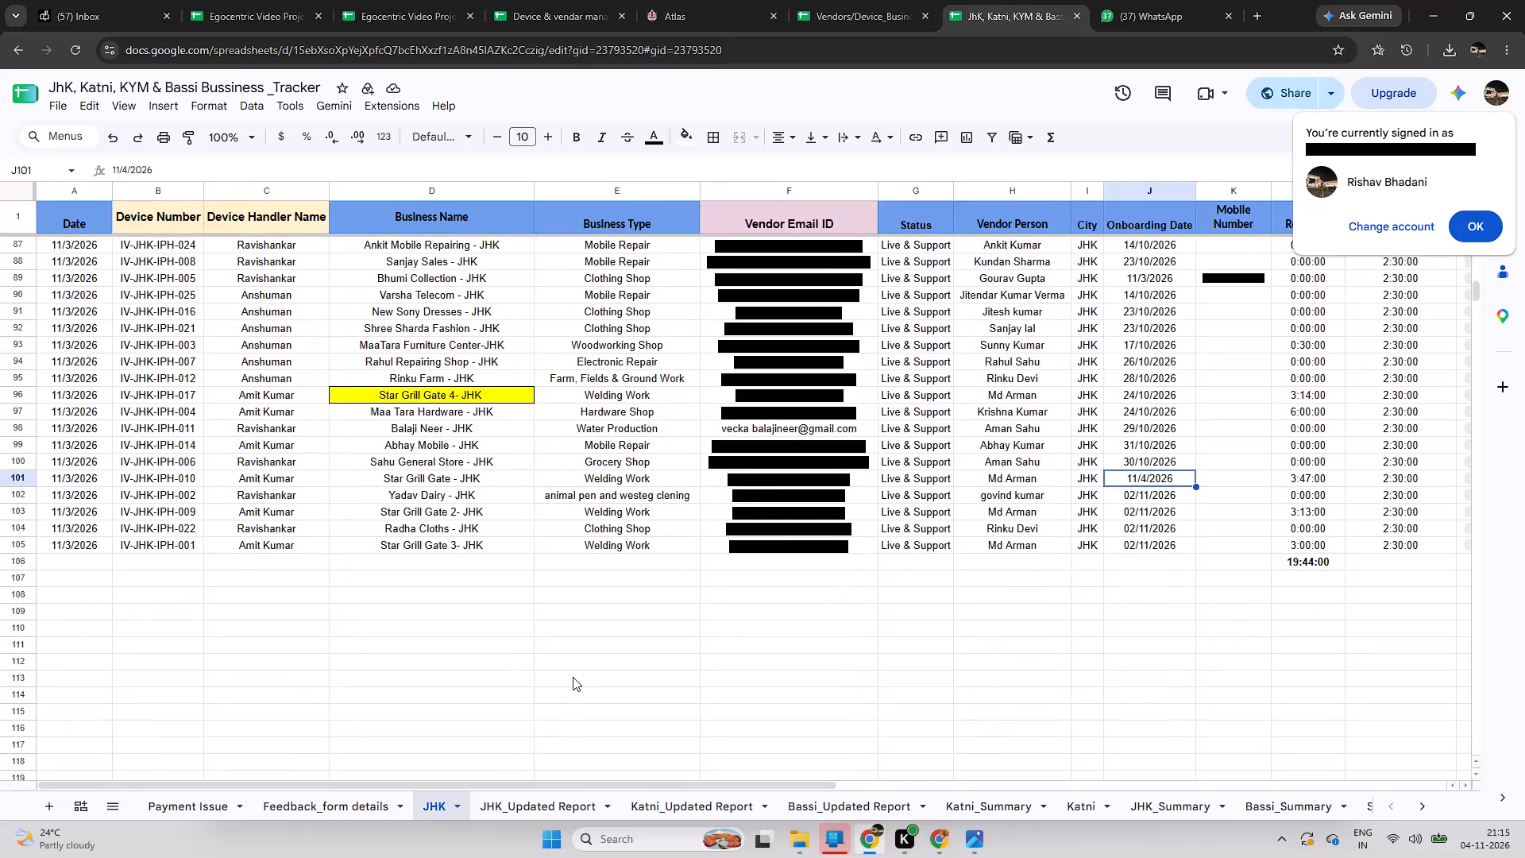
In the JHK sheet, set the column L duration for Varsha Telecom - JHK in row 90, dated 11/3/2026, to 02:41:00.
scroll(573, 677, up, 1)
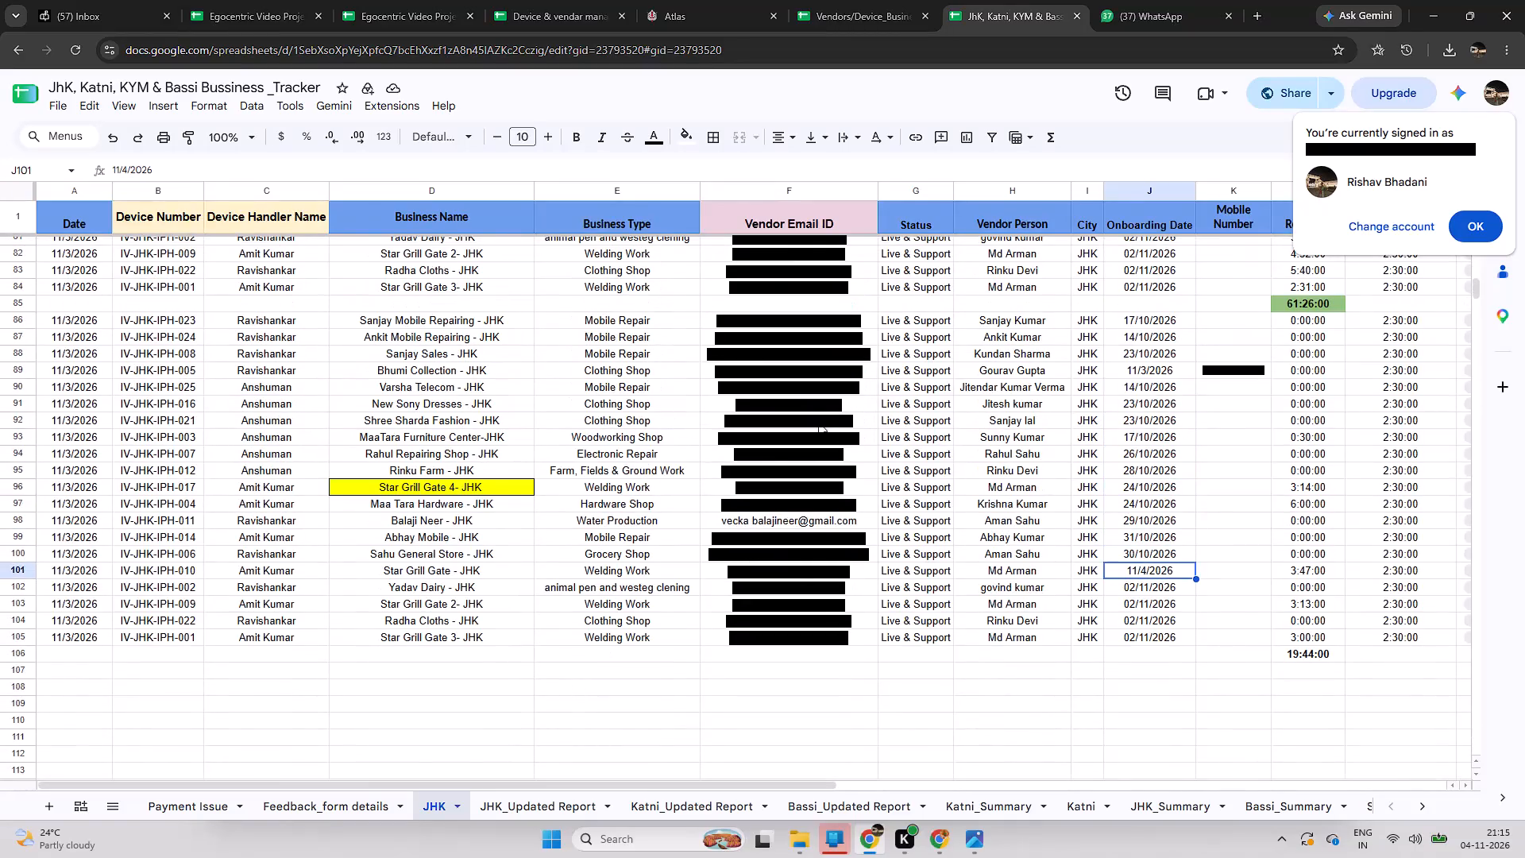
click(434, 386)
key(Right)
key(Right)
key(Right)
key(Right)
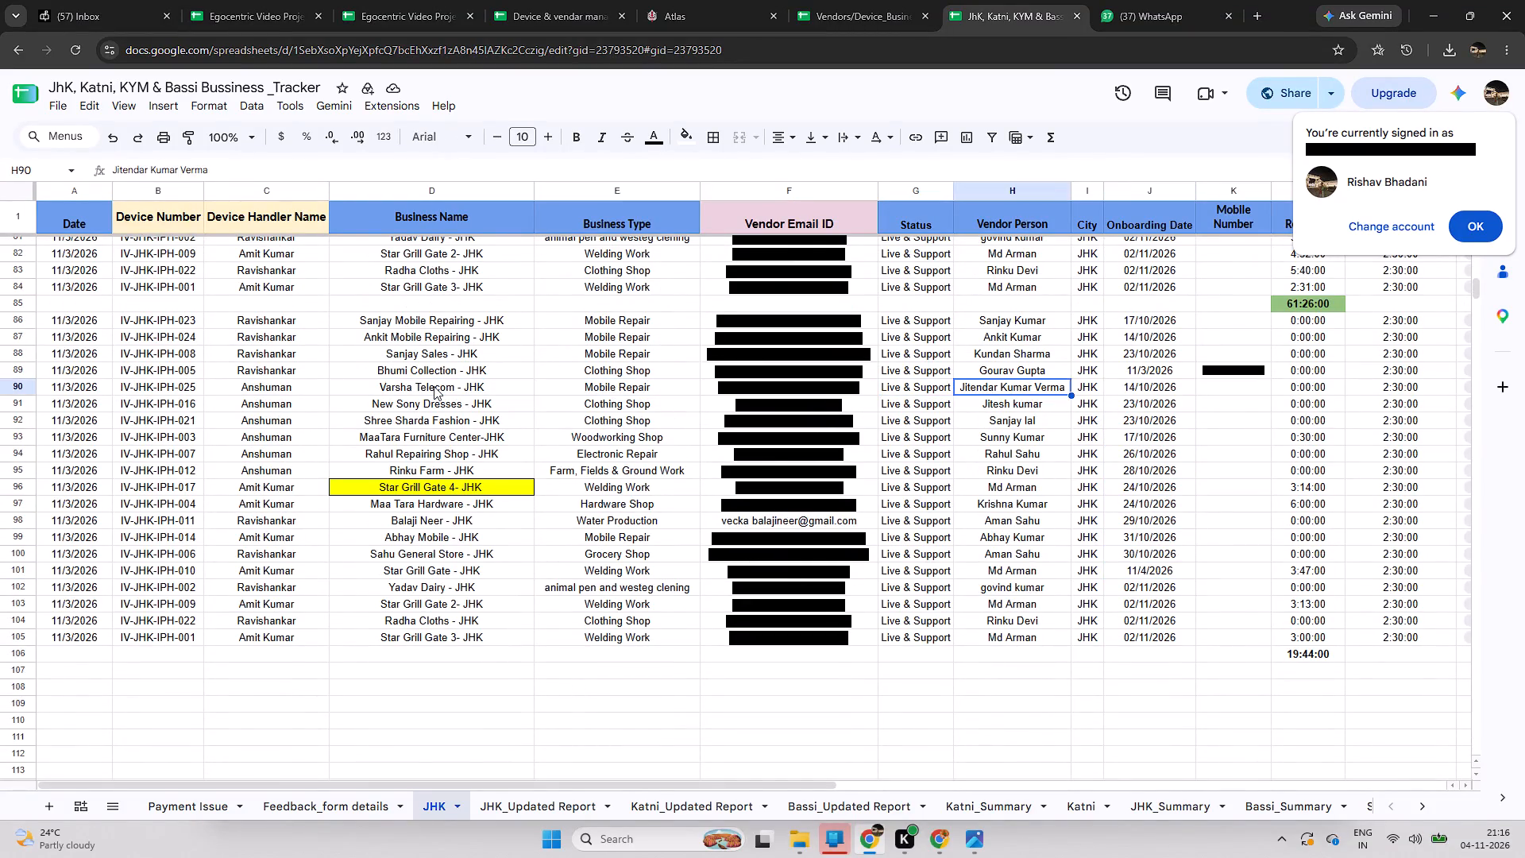
key(Right)
key(Right)
key(Right)
key(Right)
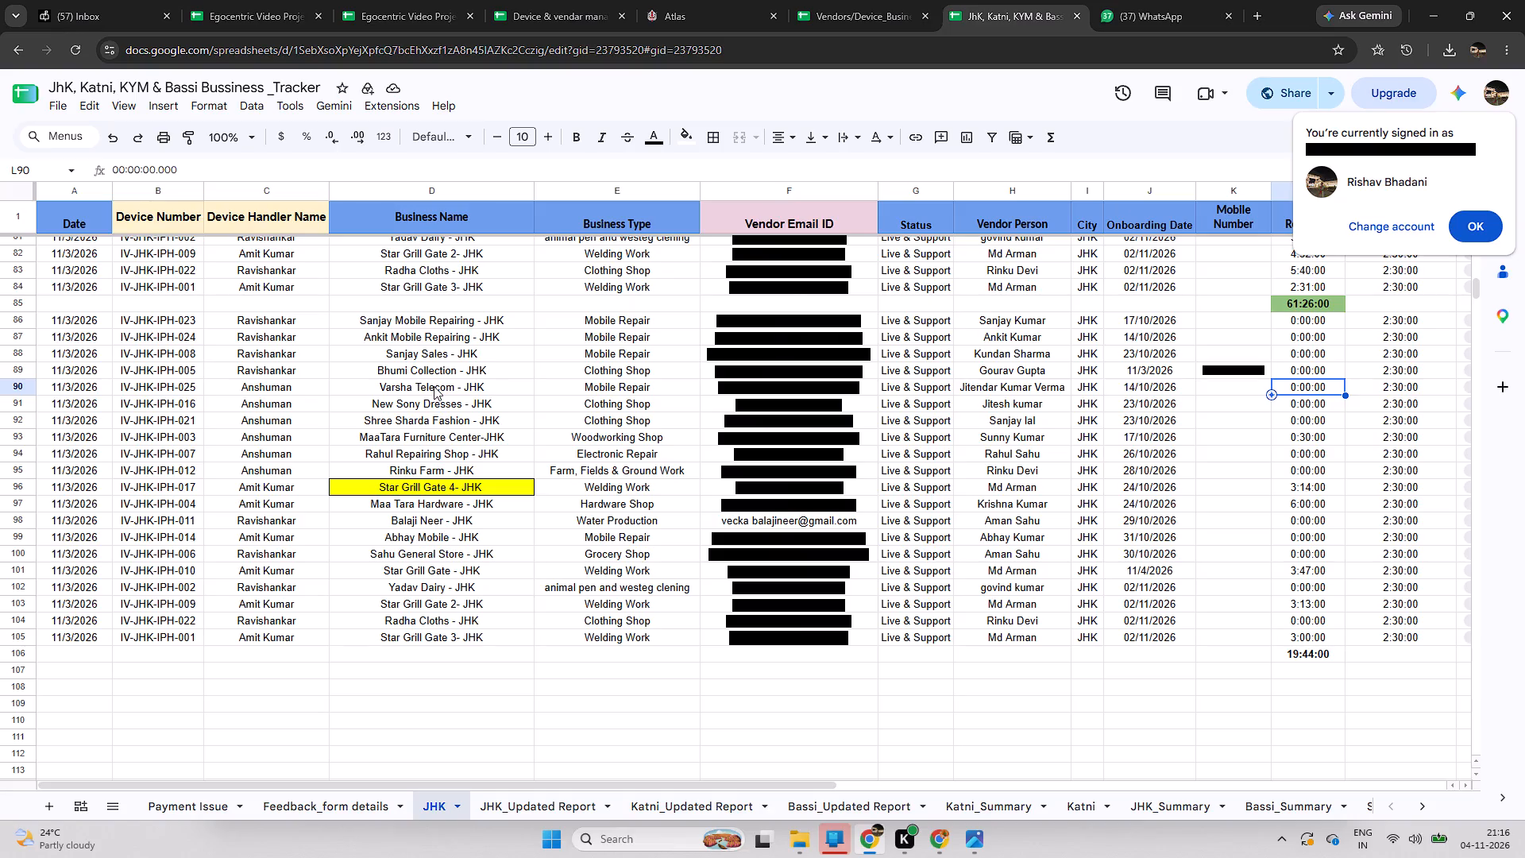
click(127, 165)
key(Left)
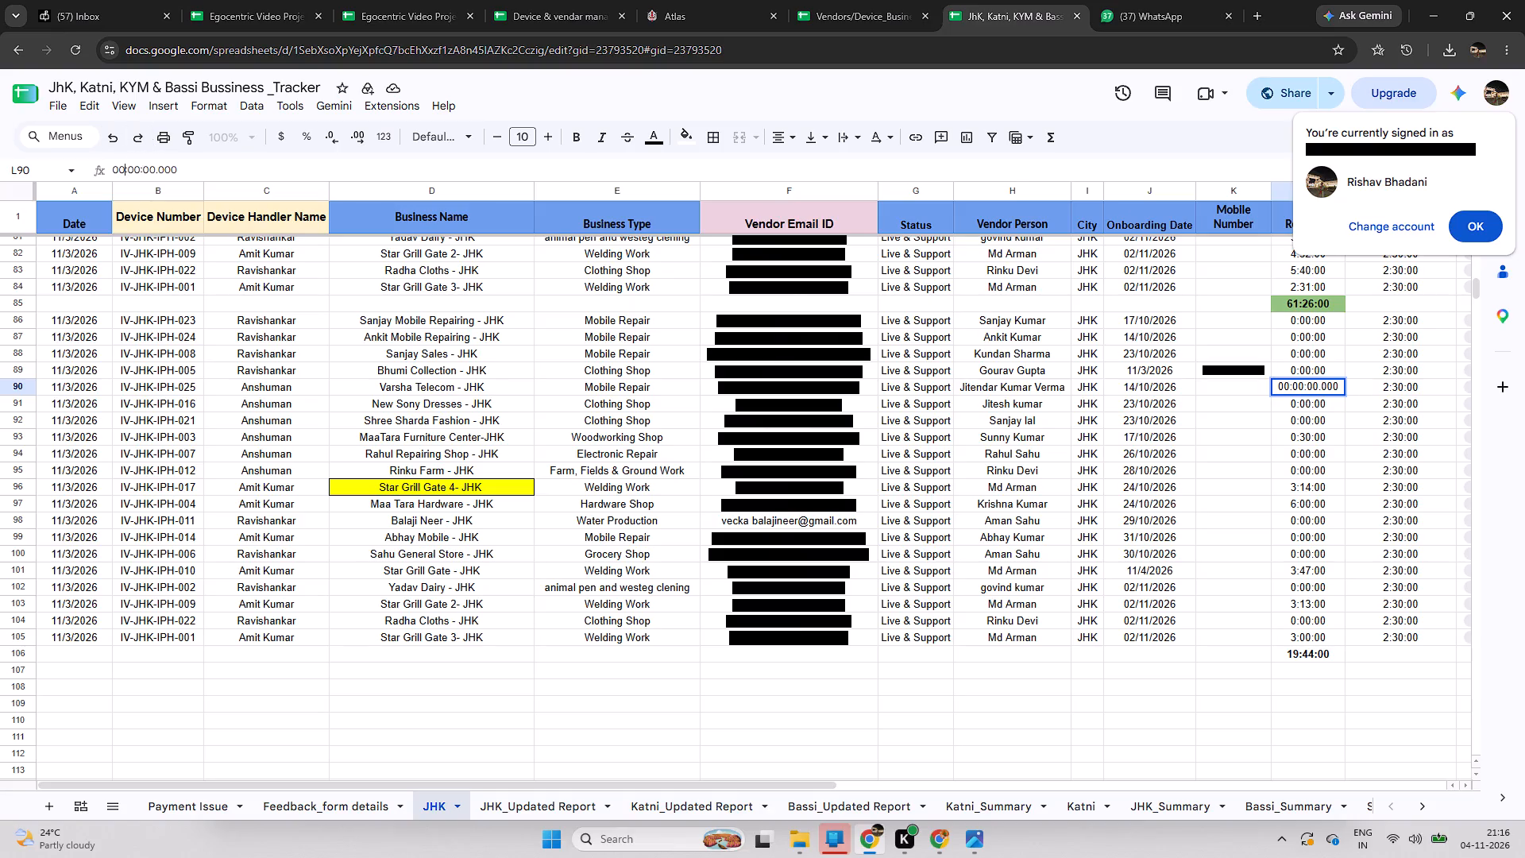
key(BackSpace)
key(1)
key(BackSpace)
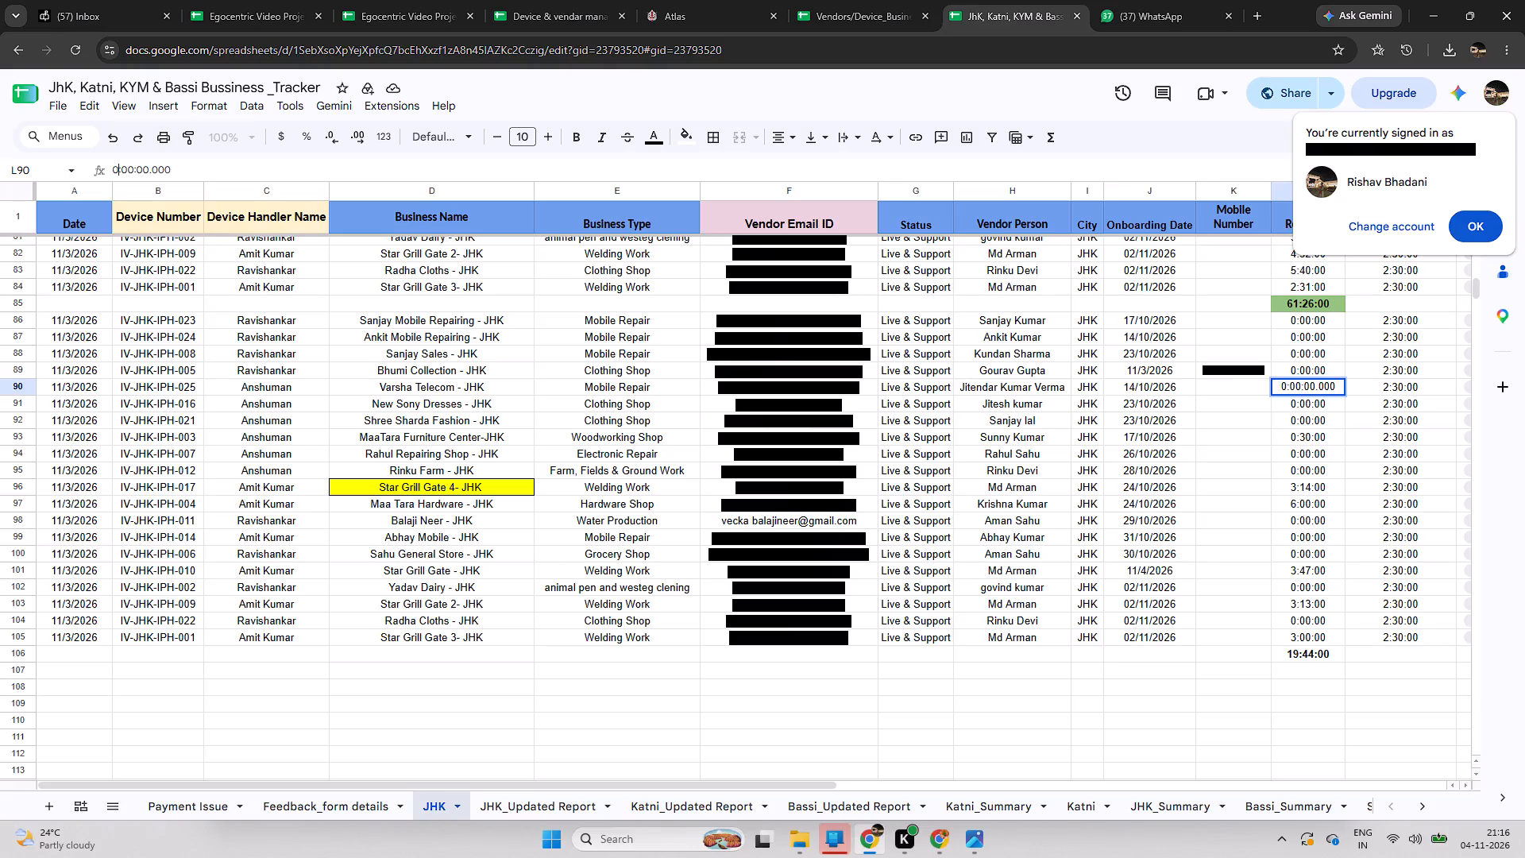
key(2)
key(BackSpace)
key(3)
key(Right)
key(Right)
key(Right)
key(BackSpace)
key(BackSpace)
text(10)
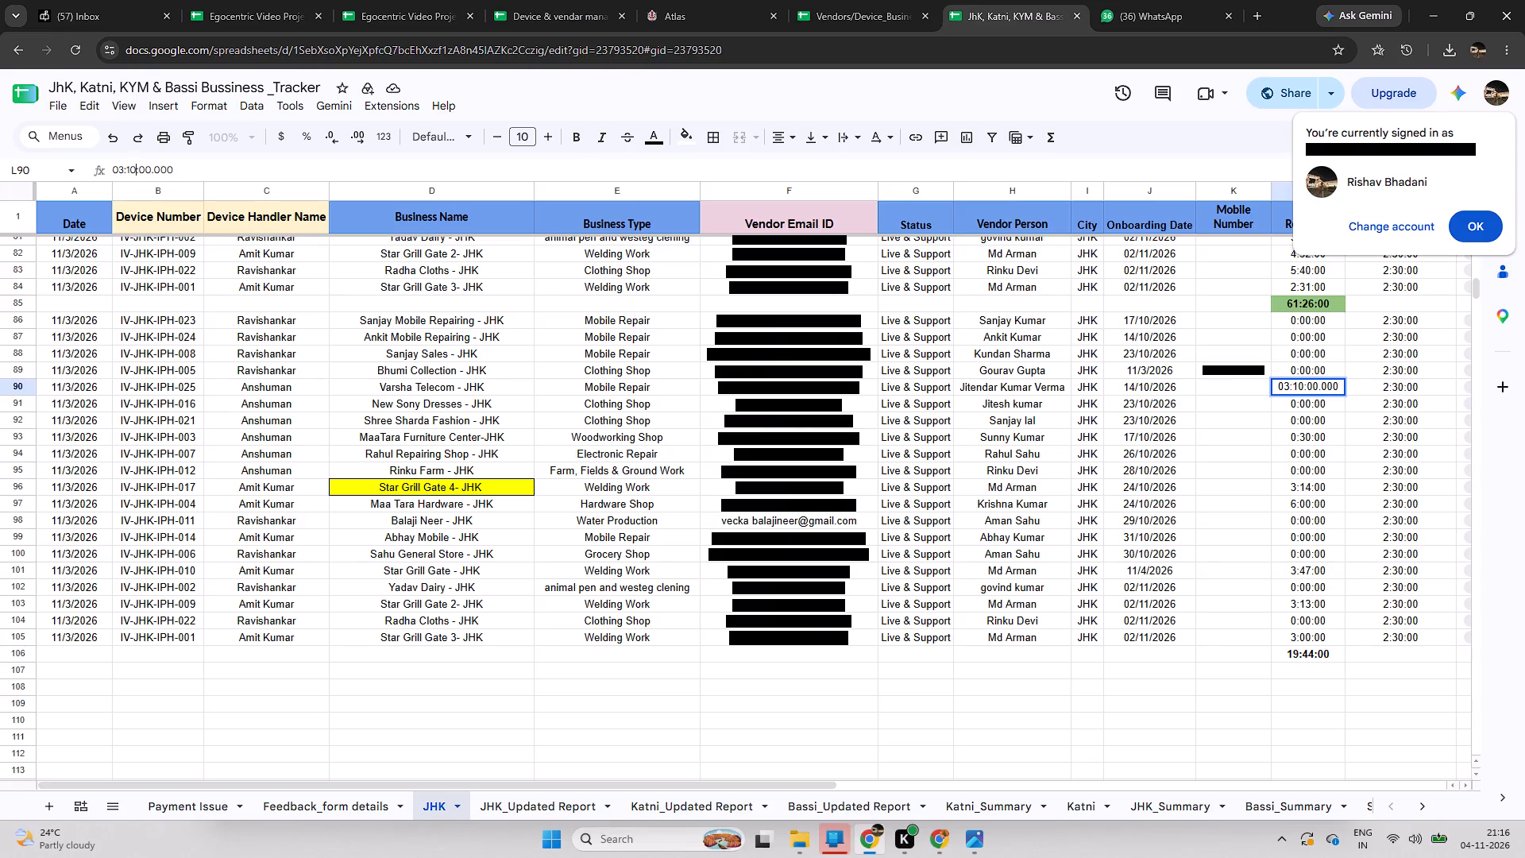
key(BackSpace)
key(BackSpace)
text(40)
key(BackSpace)
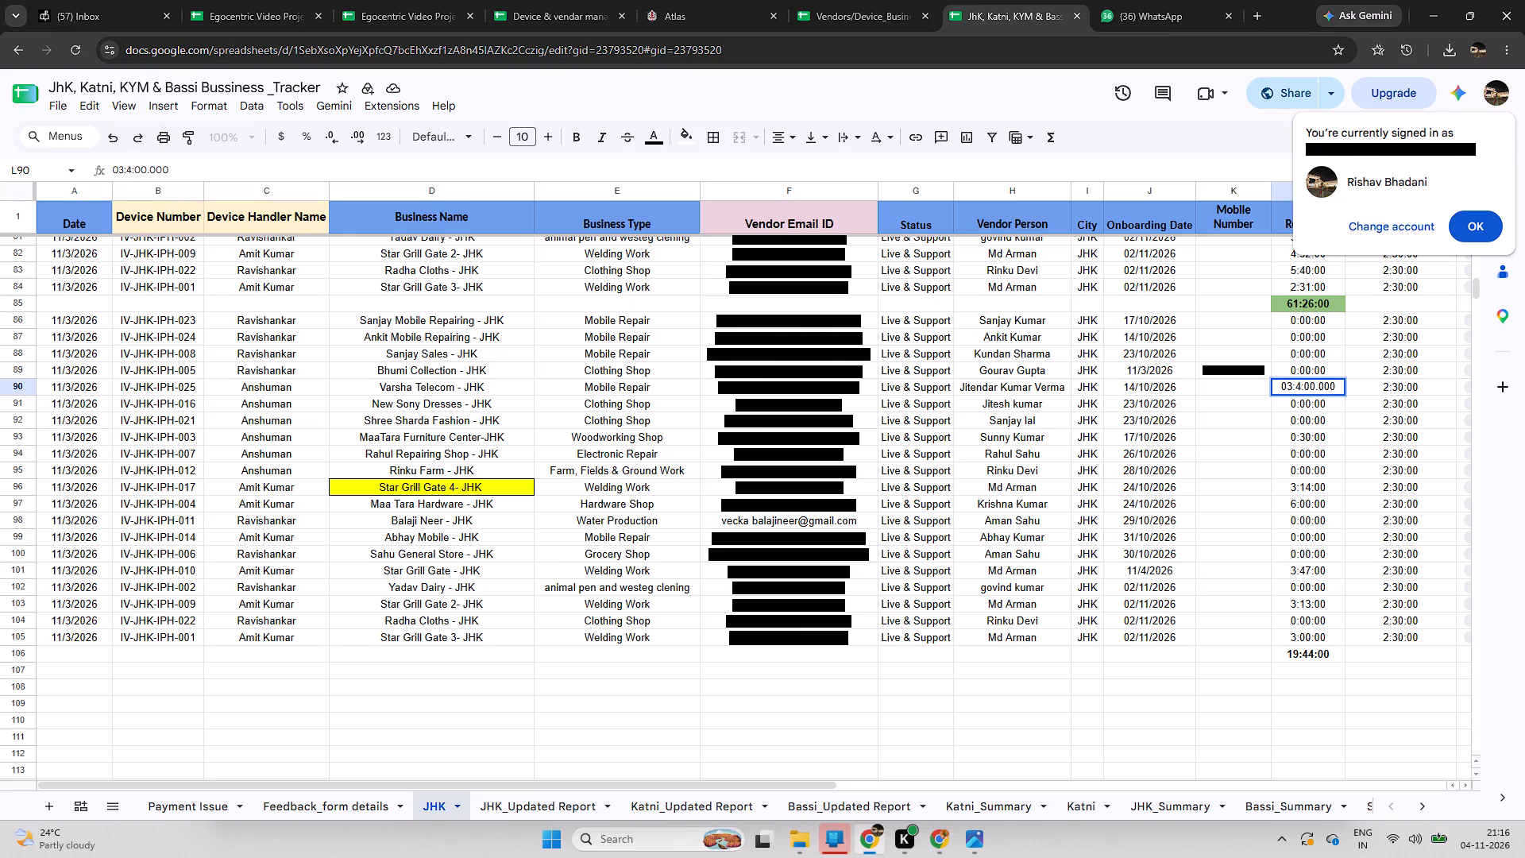
key(1)
key(Left)
key(Left)
key(Left)
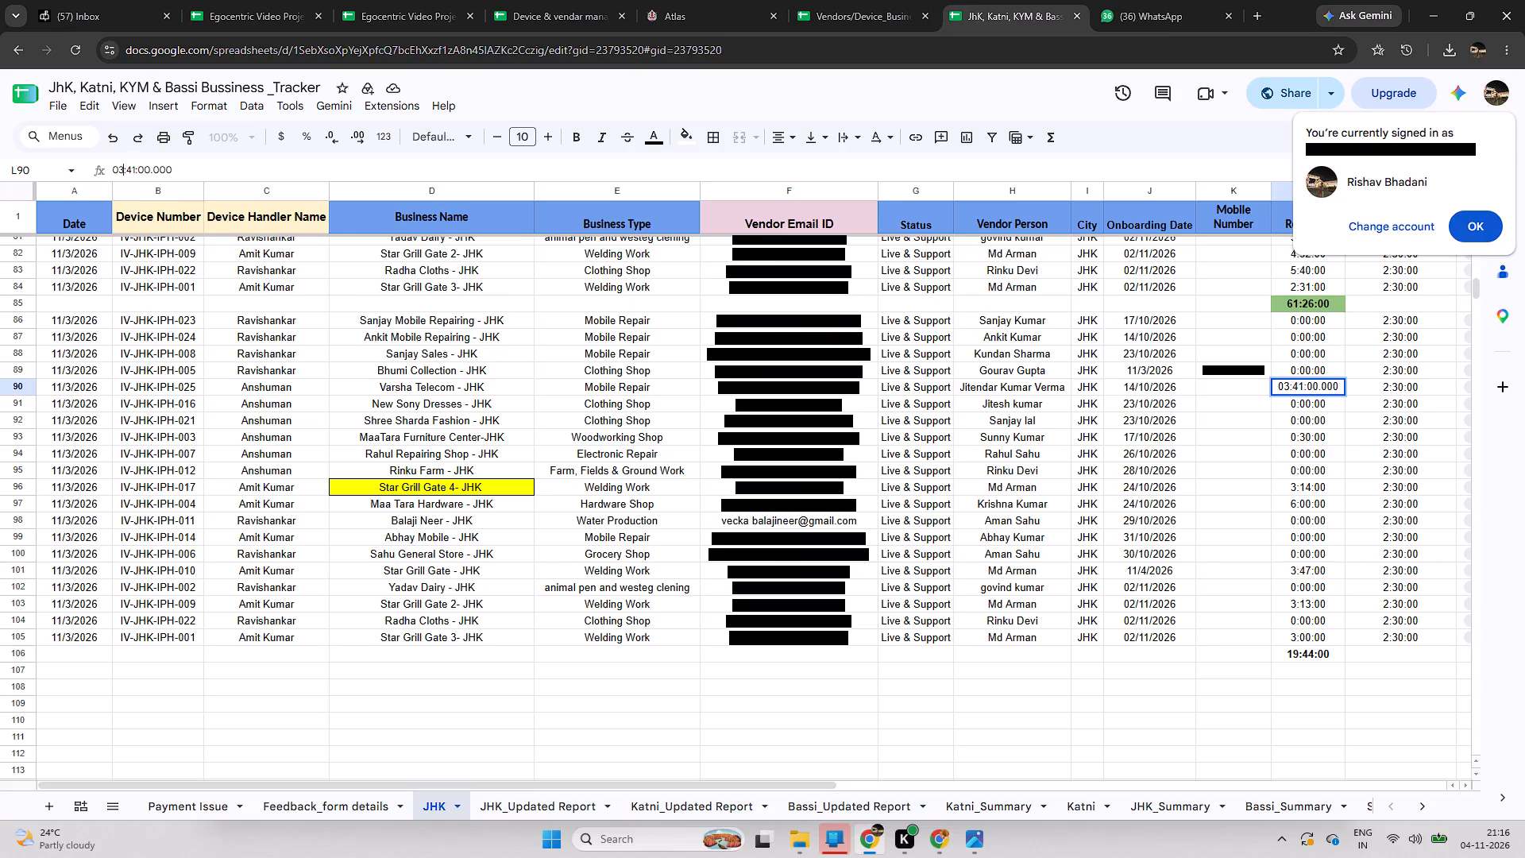
key(BackSpace)
key(2)
key(Return)
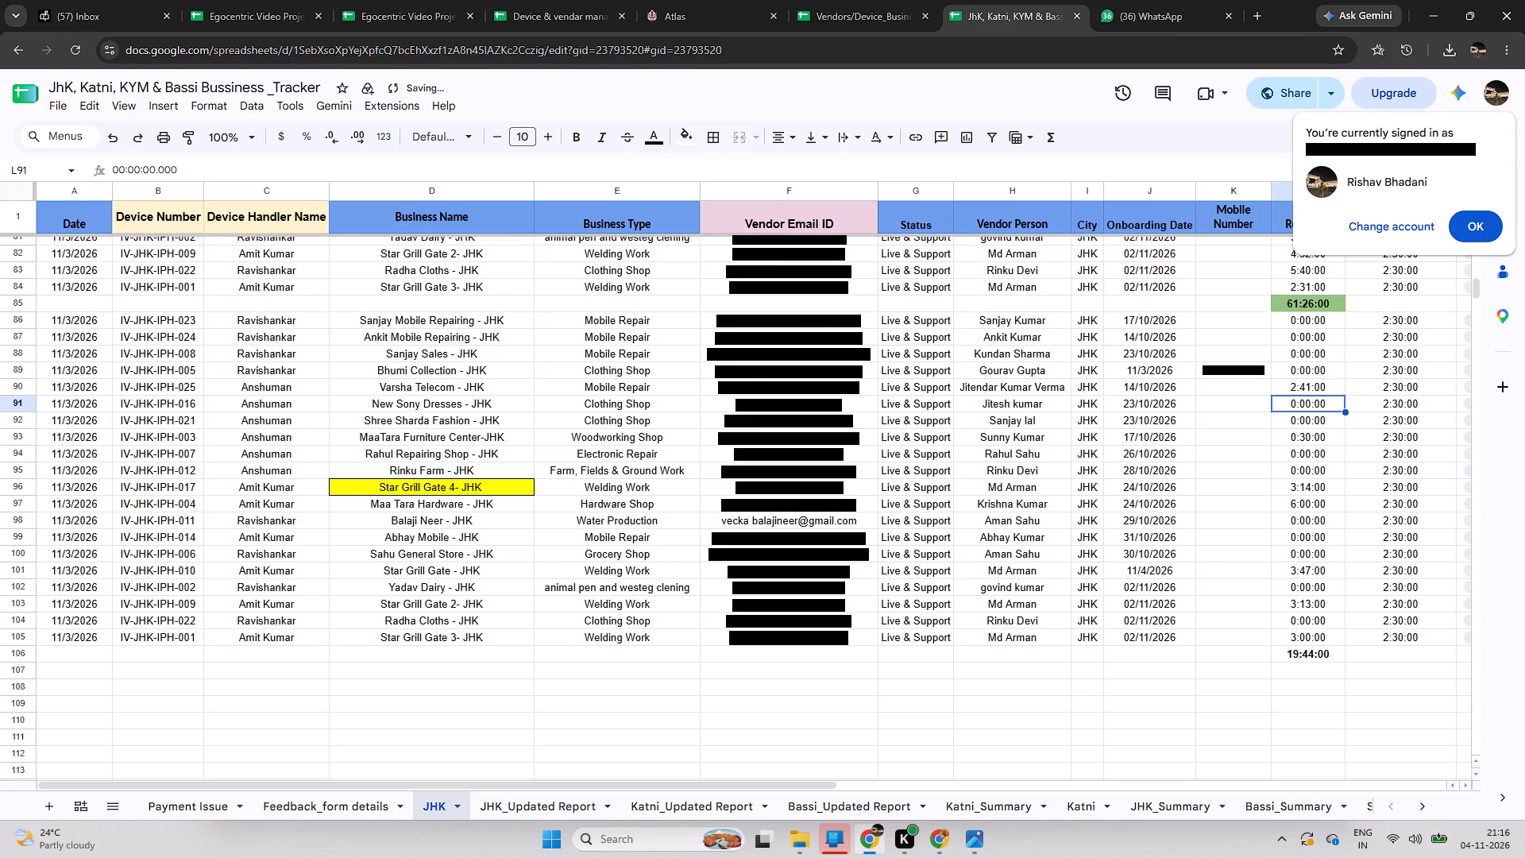
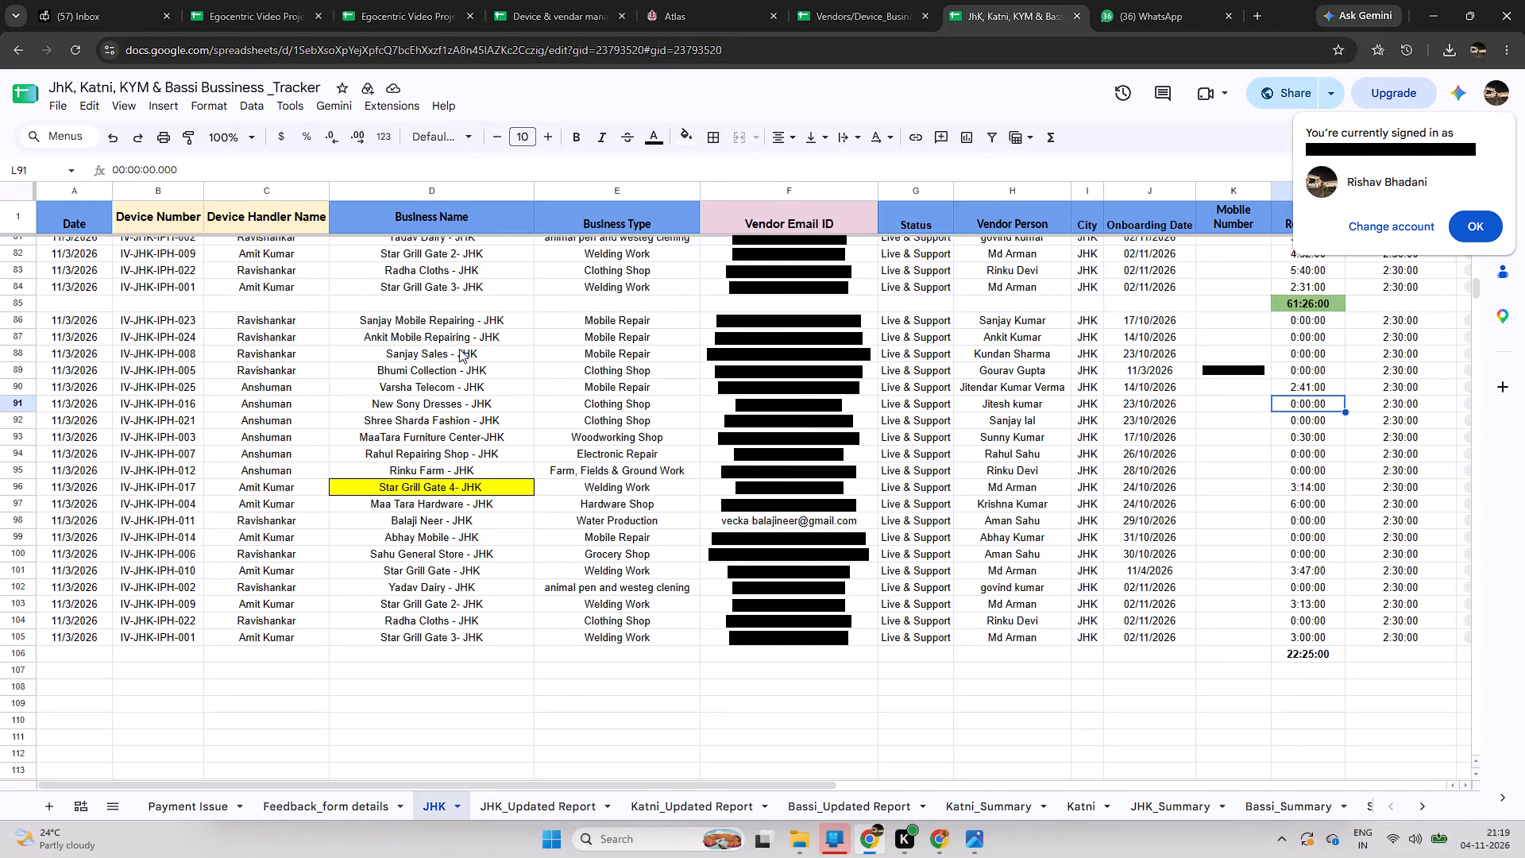
In the JHK sheet, set the column L duration for Shree Sharda Fashion - JHK in row 92, dated 11/3/2026, to 5:00:00.
click(417, 423)
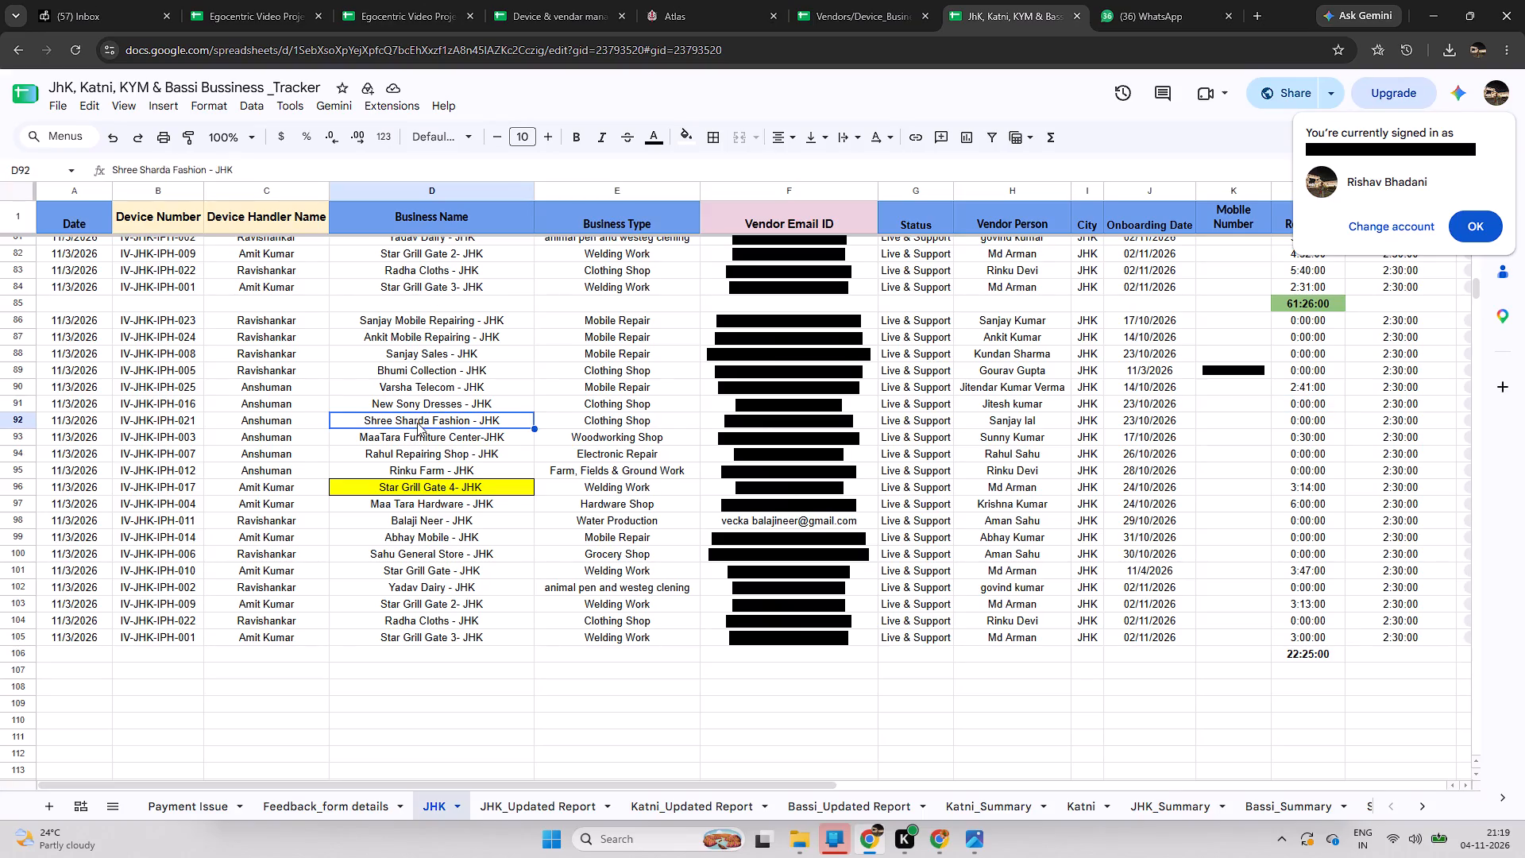
key(Right)
key(Right)
key(Right)
key(Right)
key(Right)
key(Right)
key(Right)
key(Right)
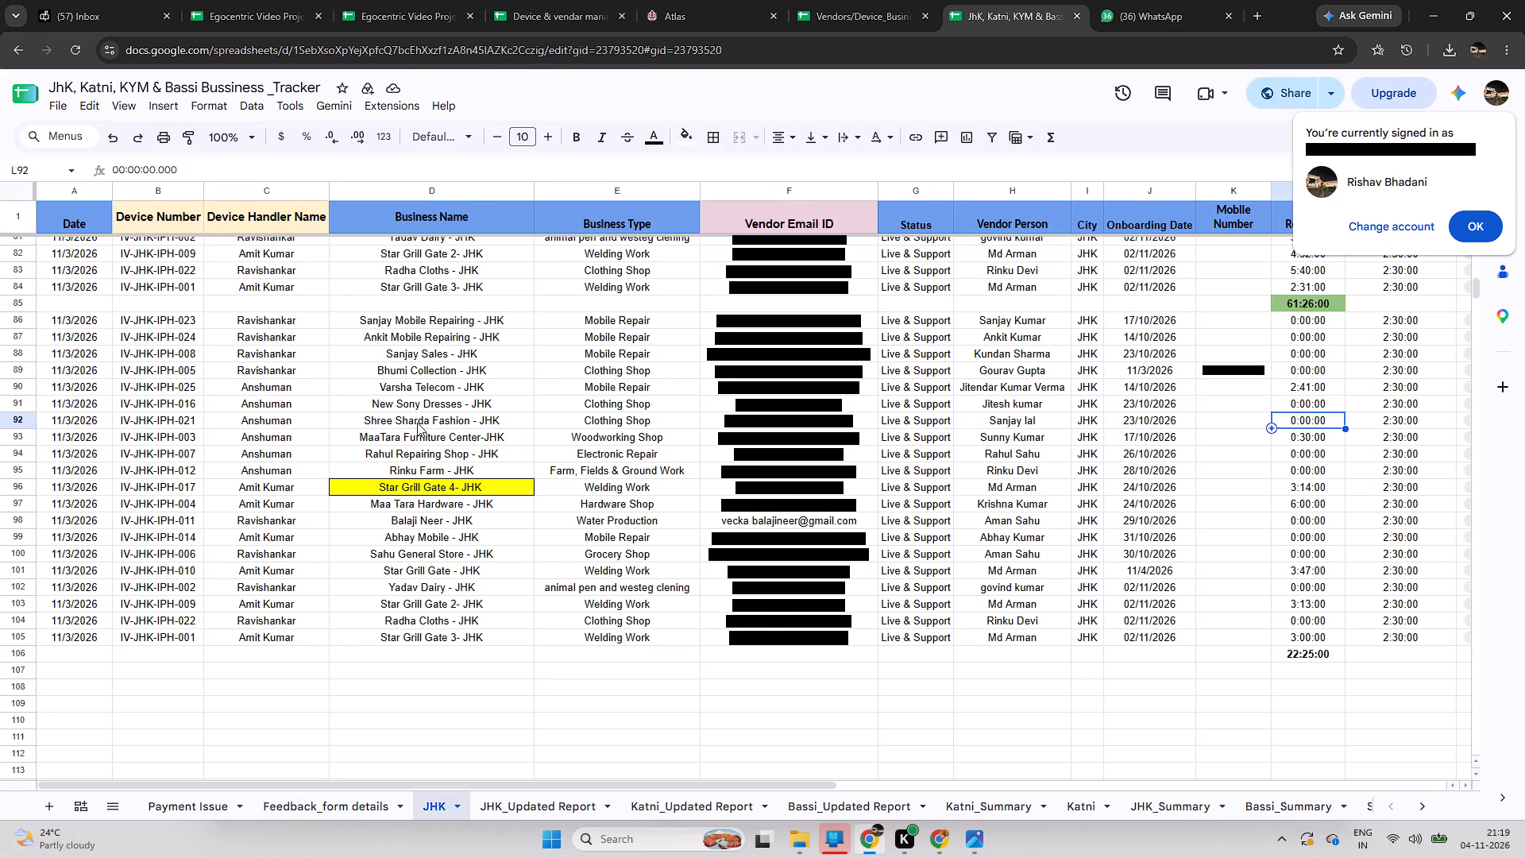
click(122, 172)
key(BackSpace)
key(5)
key(Return)
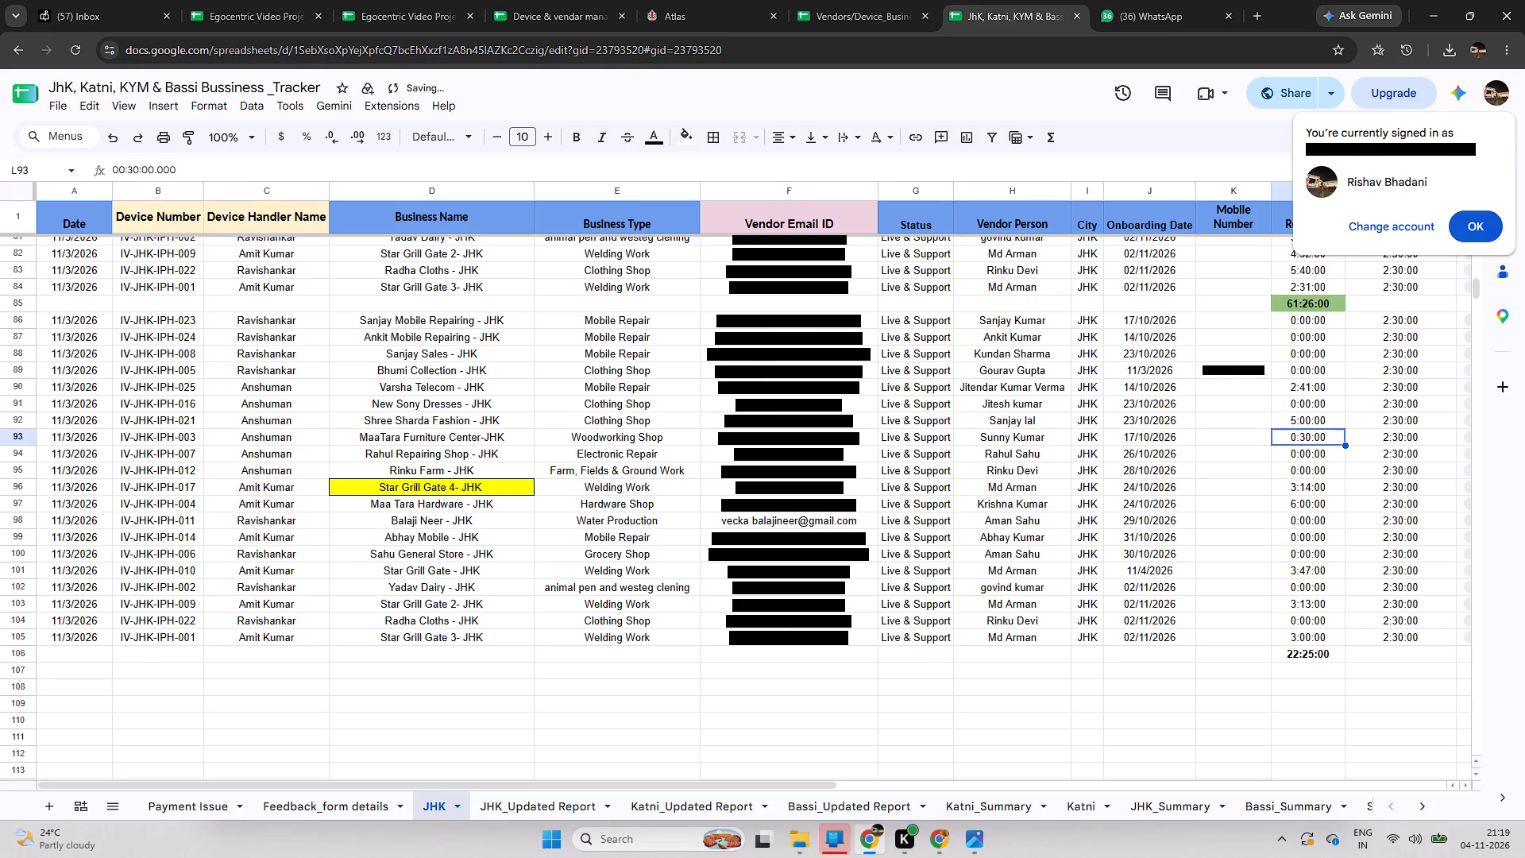